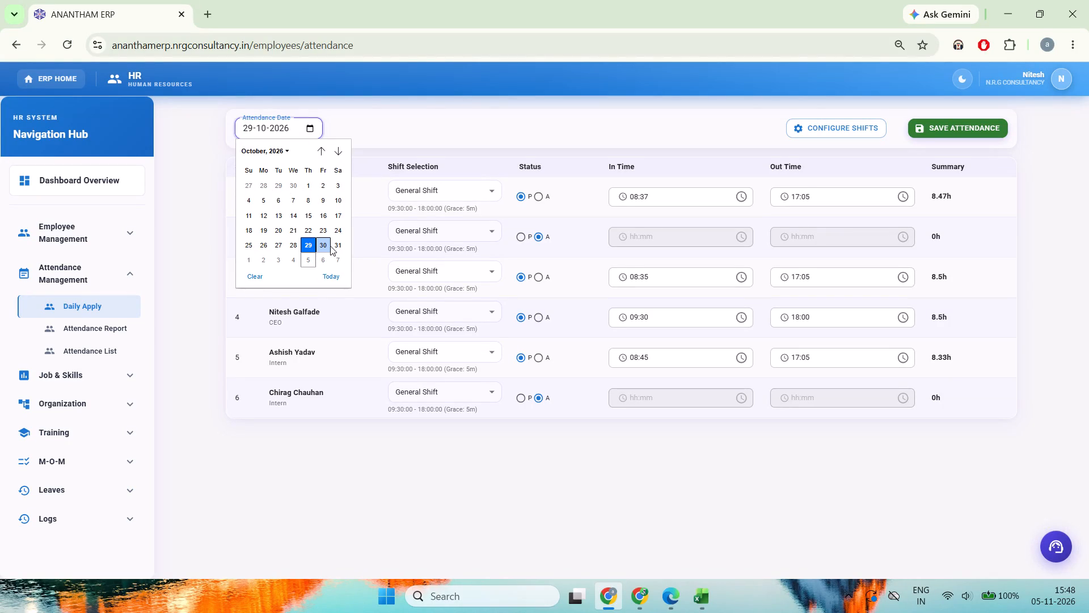
Review the daily attendance entries for 30-10-2026 and 31-10-2026, return to 30-10-2026, and finish on 28-10-2026.
left_click(330, 246)
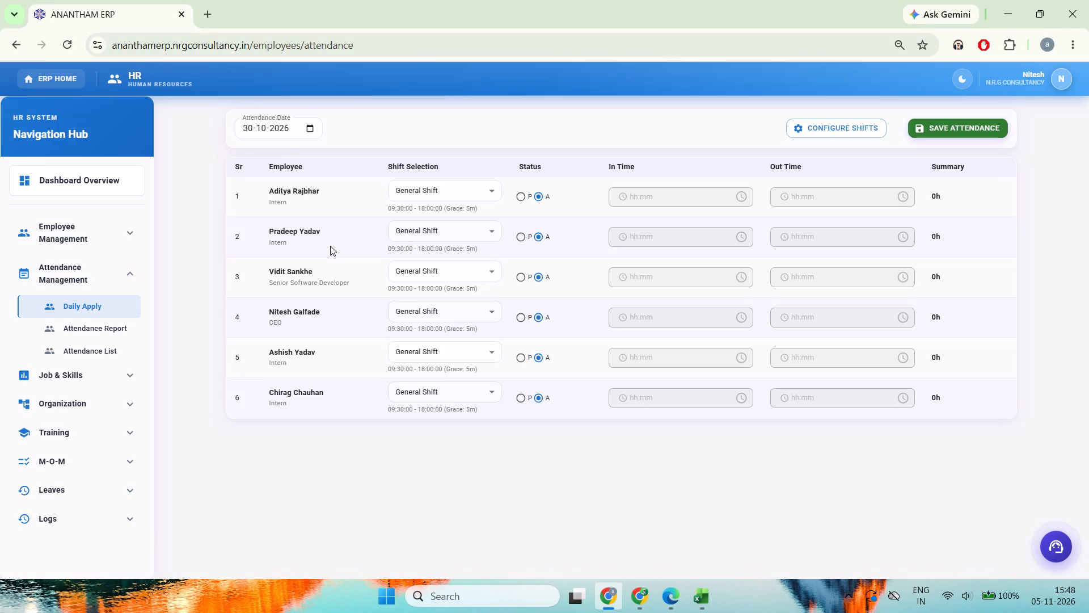
left_click(310, 129)
left_click(309, 129)
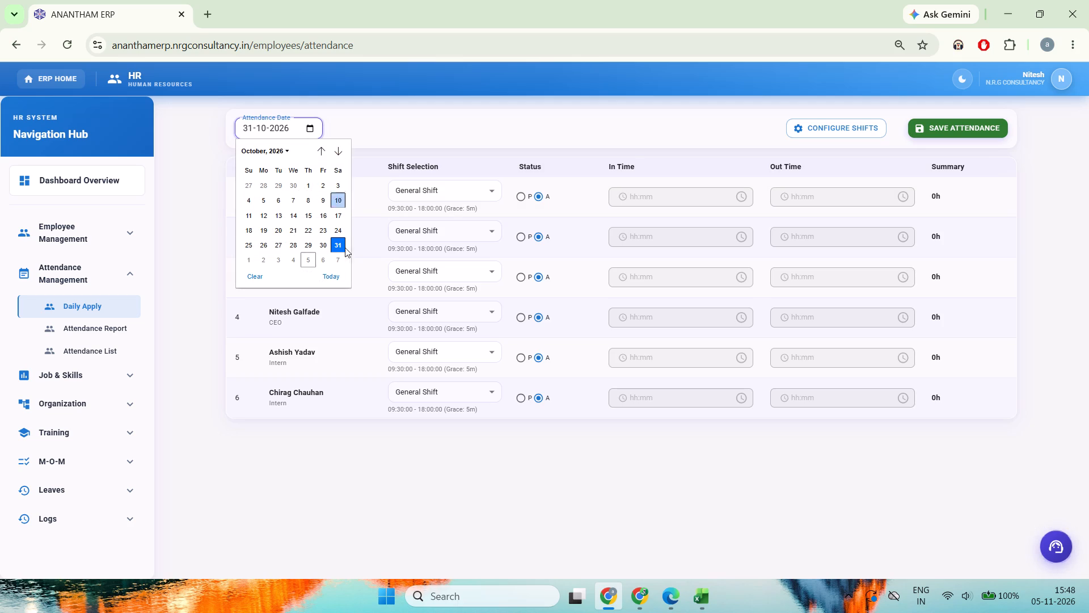
left_click(324, 247)
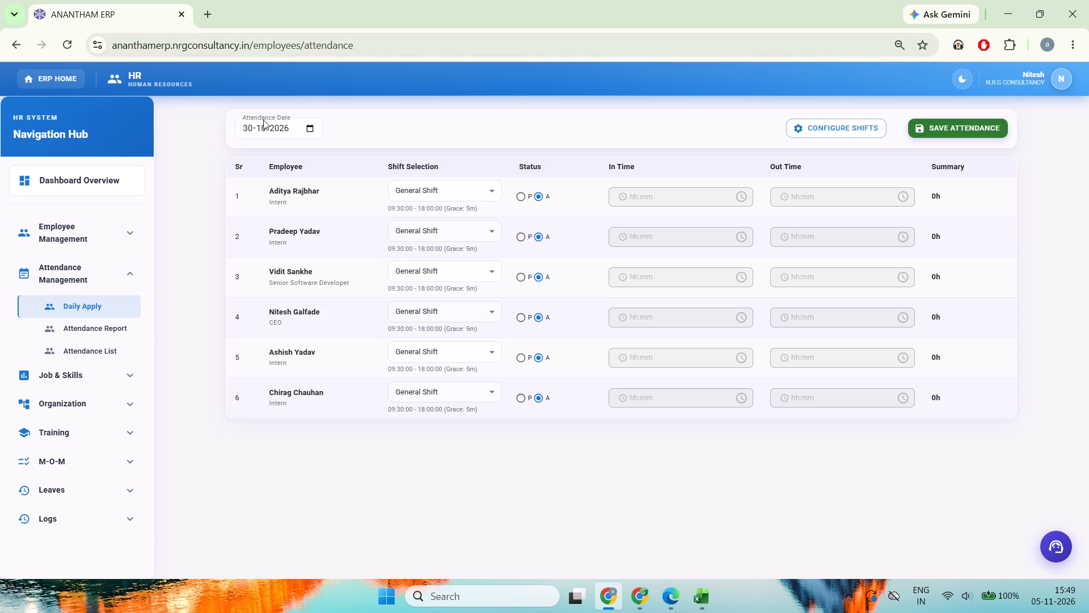
left_click(306, 126)
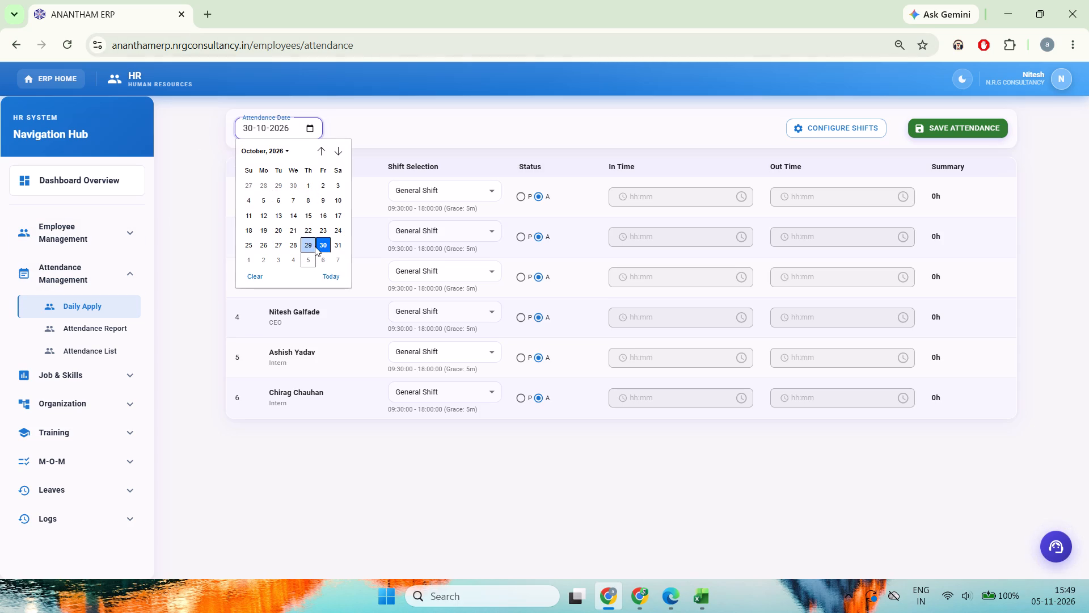
left_click(296, 243)
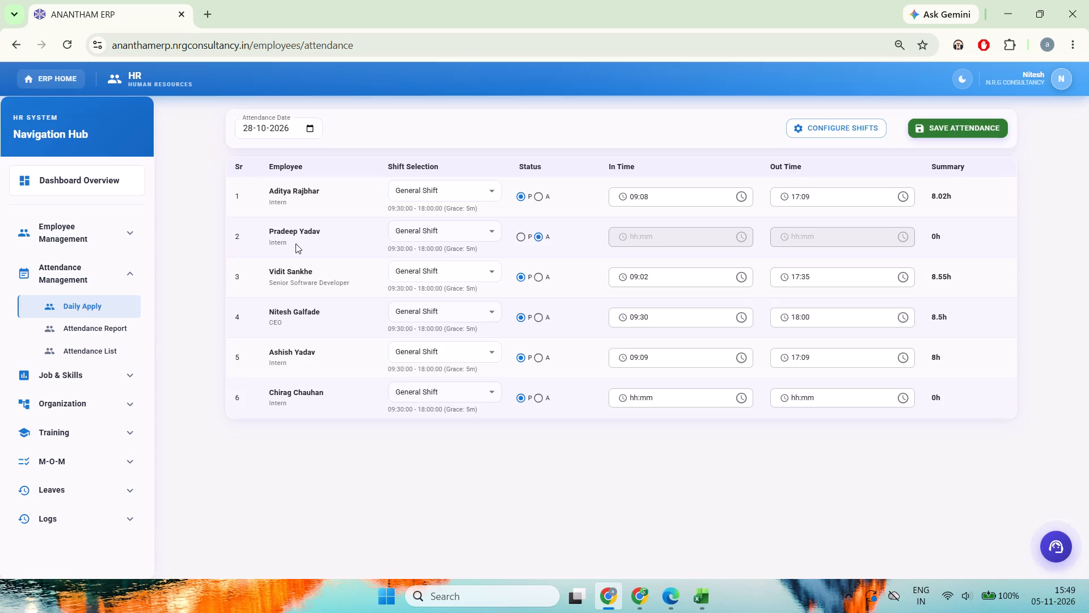
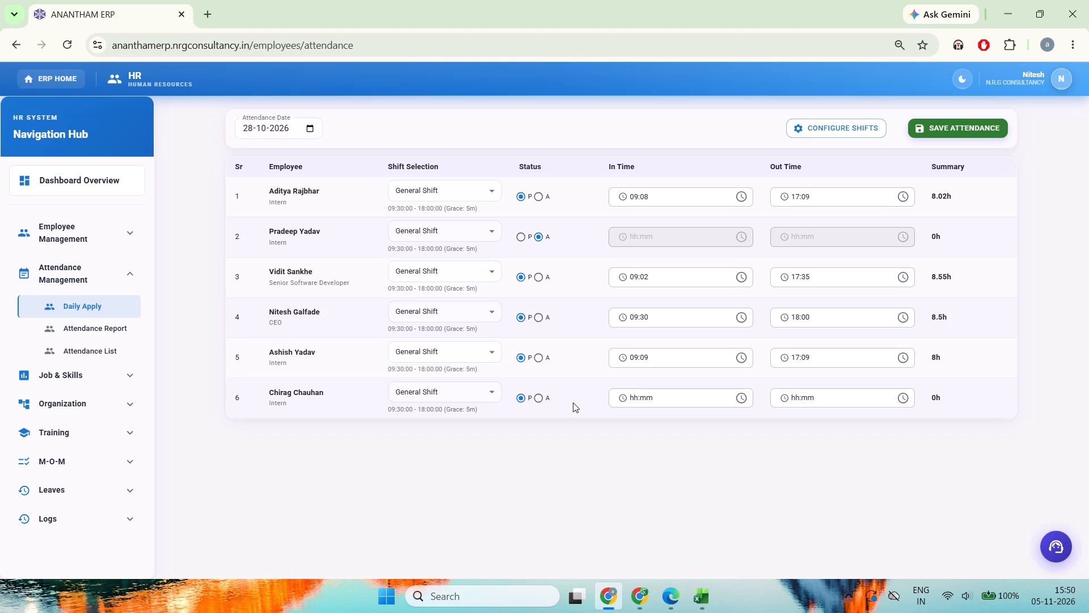
For 28-10-2026, mark the row 6 intern absent, set the row 5 intern's in time to 09:08, and save the attendance.
left_click(542, 397)
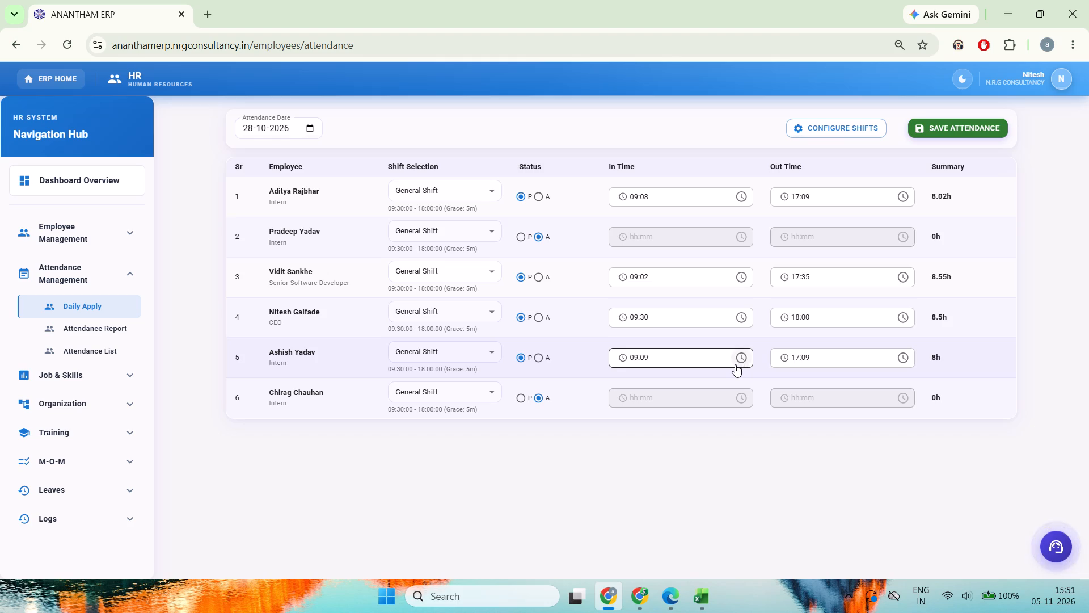
left_click(646, 358)
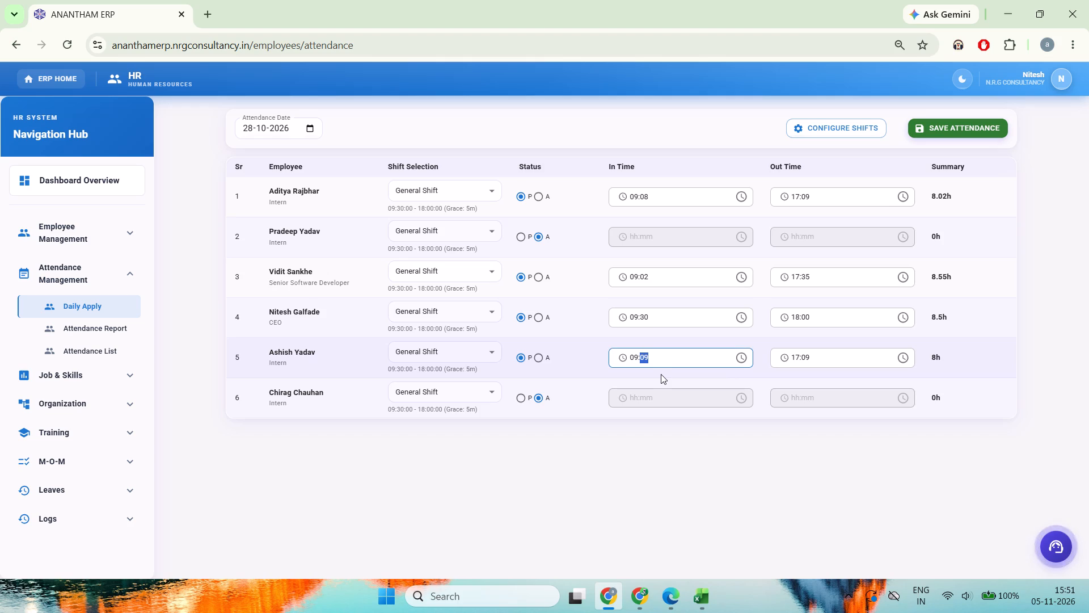
type("08")
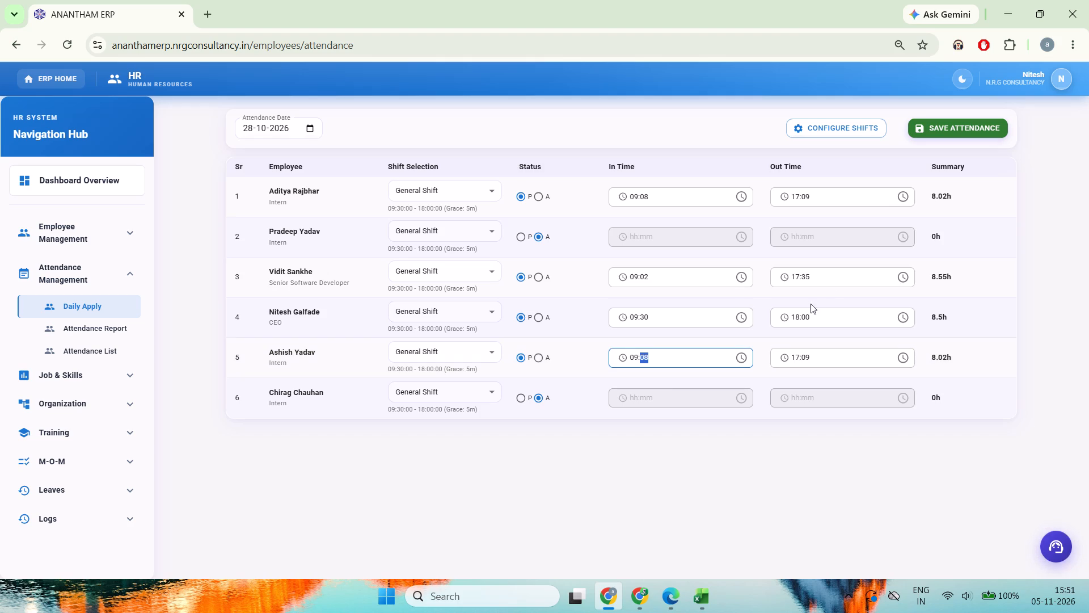
left_click(938, 128)
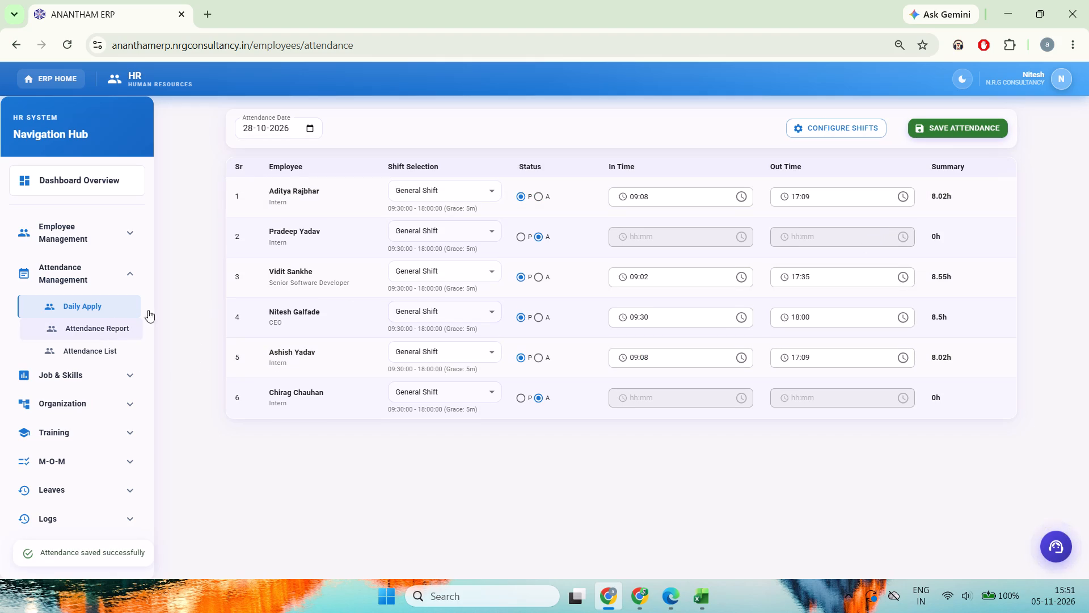
For 29-10-2026, set the Senior Software Developer's out time to 17:27 and save the attendance.
left_click(313, 121)
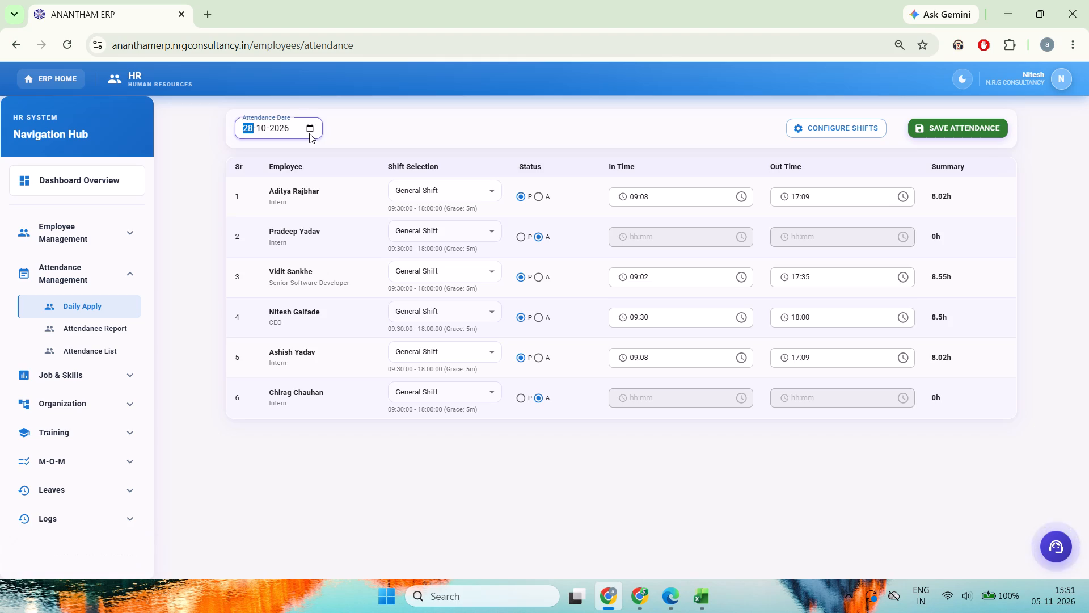
left_click(309, 128)
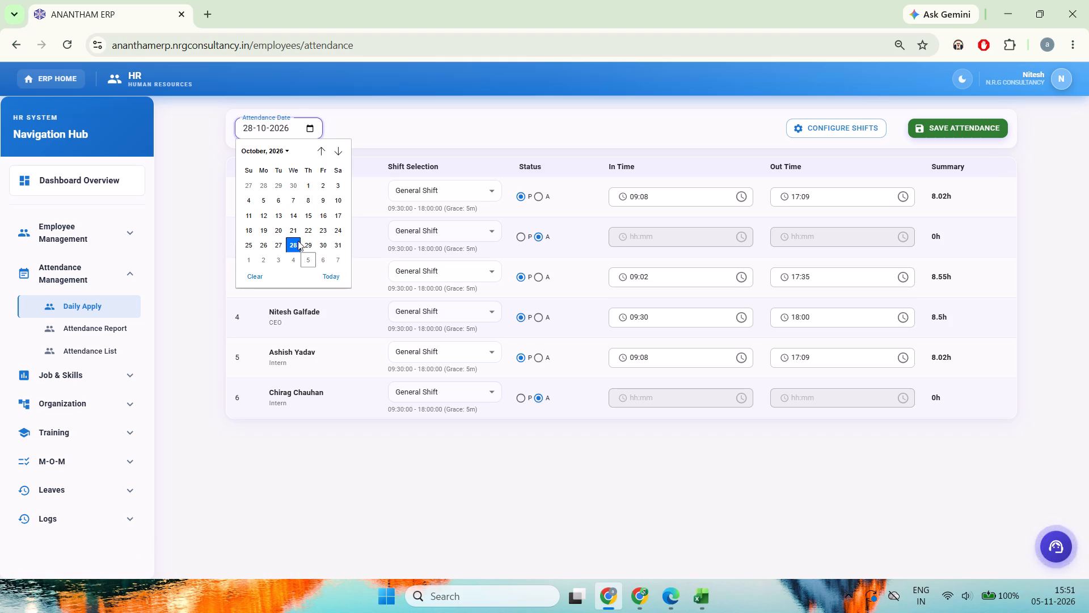
left_click(301, 241)
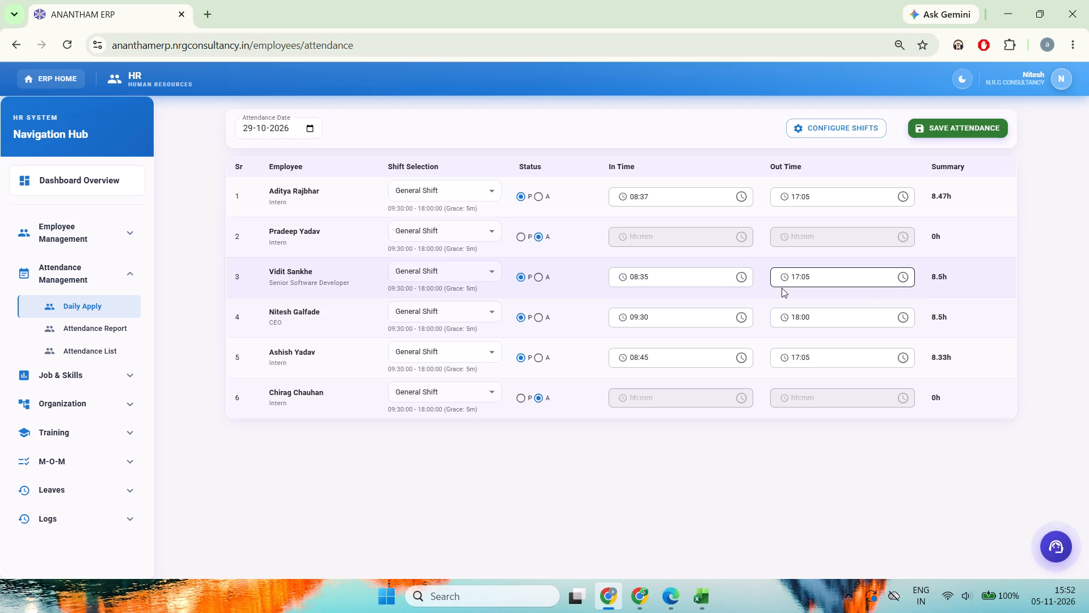
left_click(804, 280)
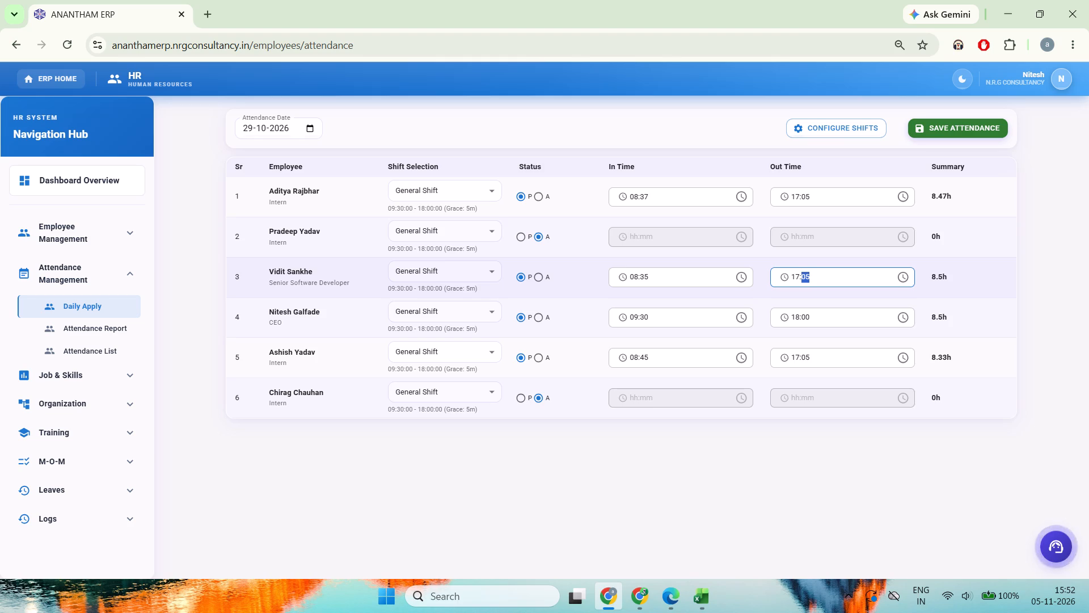
type("27")
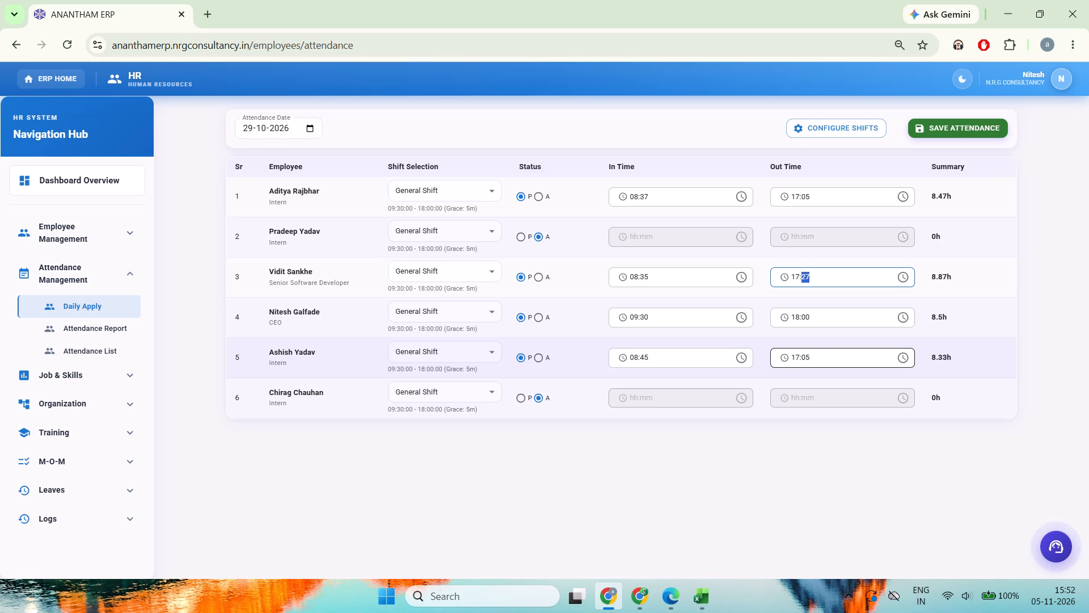
left_click(963, 137)
left_click(962, 129)
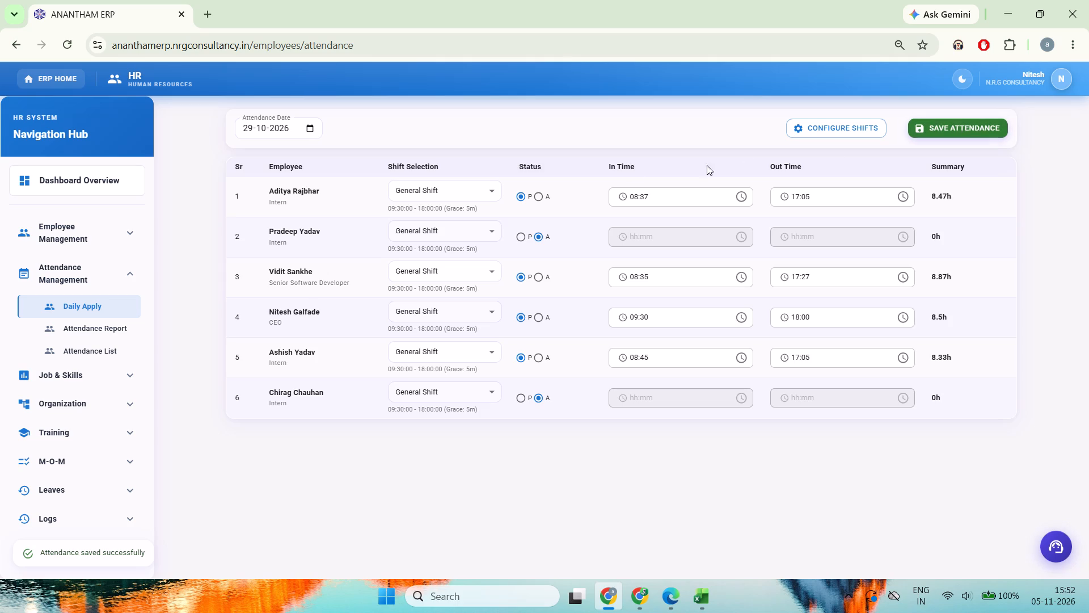
left_click(979, 131)
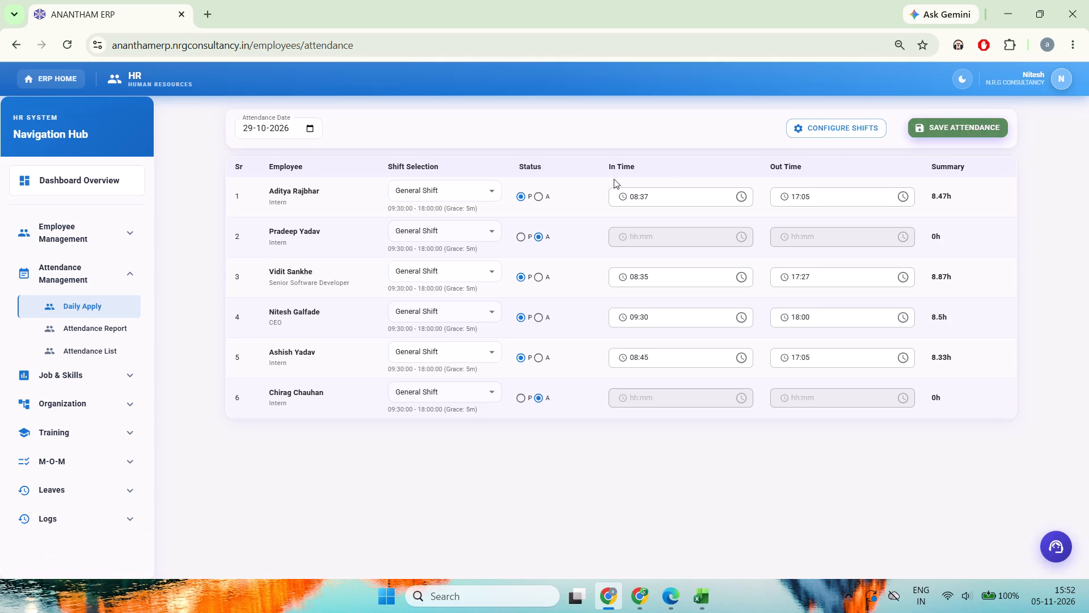
For 30-10-2026, mark the employees in rows 1, 3, 4 and 5 present.
left_click(306, 125)
left_click(327, 240)
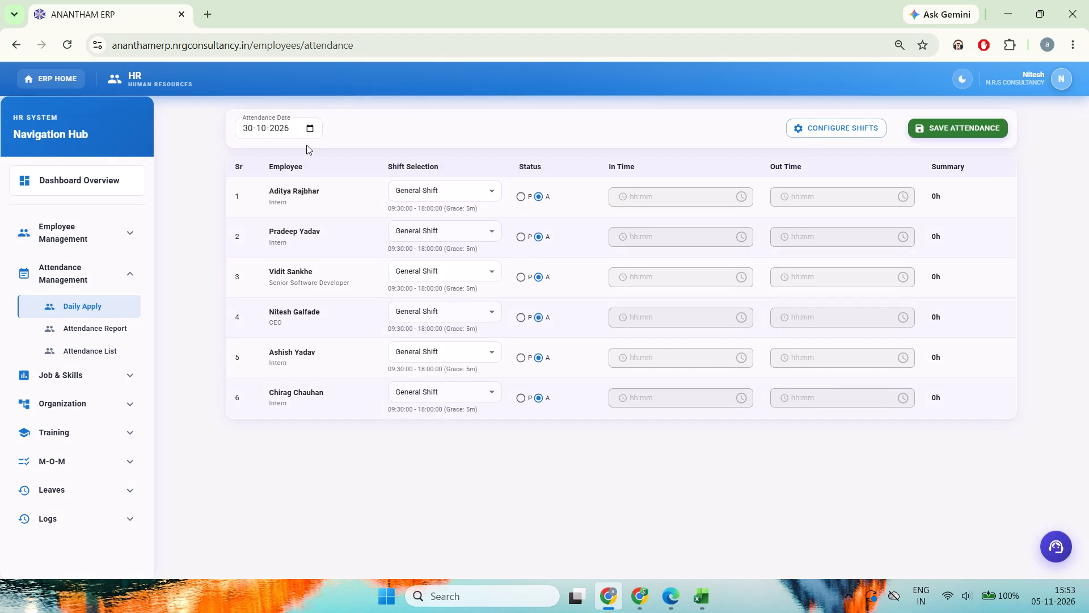
left_click(309, 126)
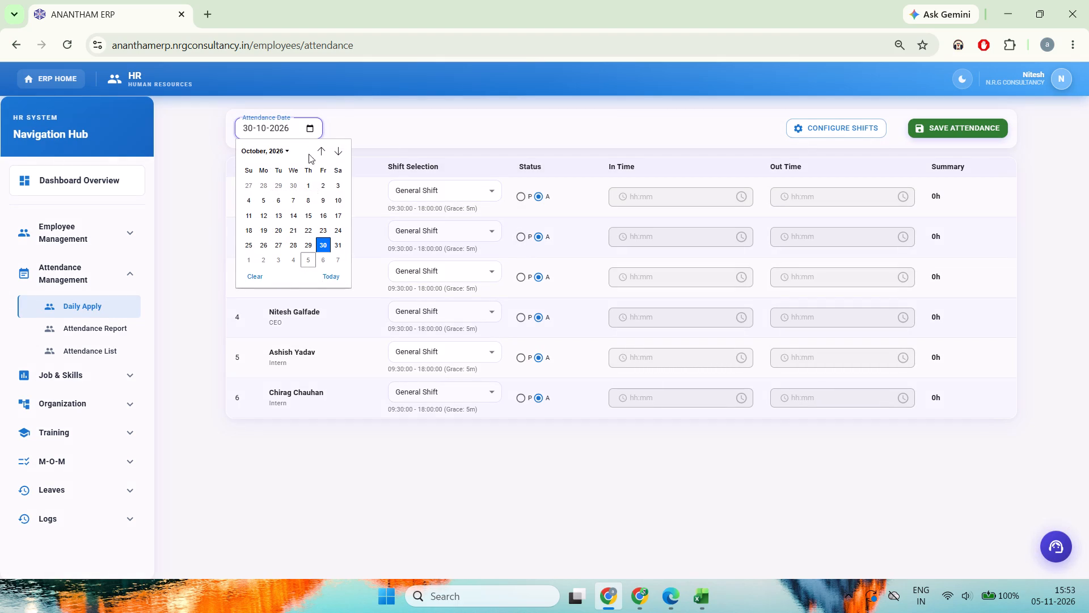
left_click(523, 194)
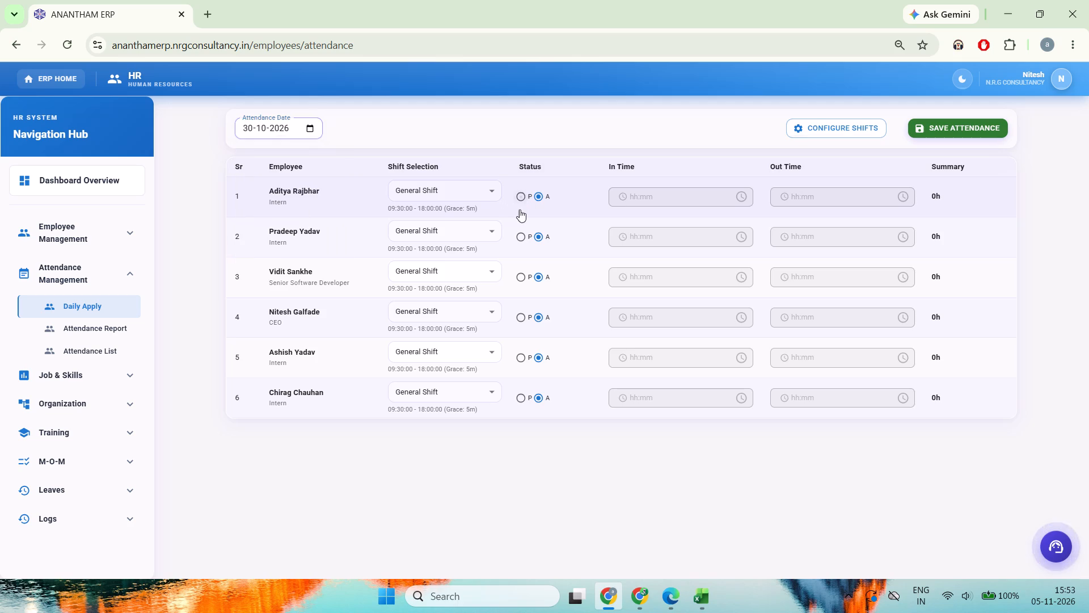
left_click(520, 195)
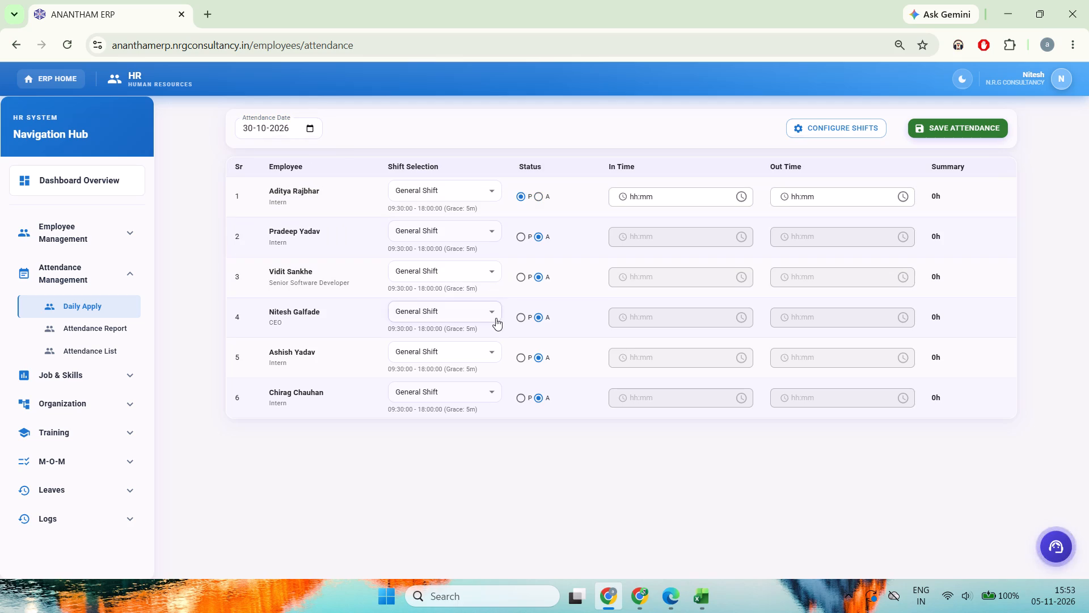
left_click(522, 280)
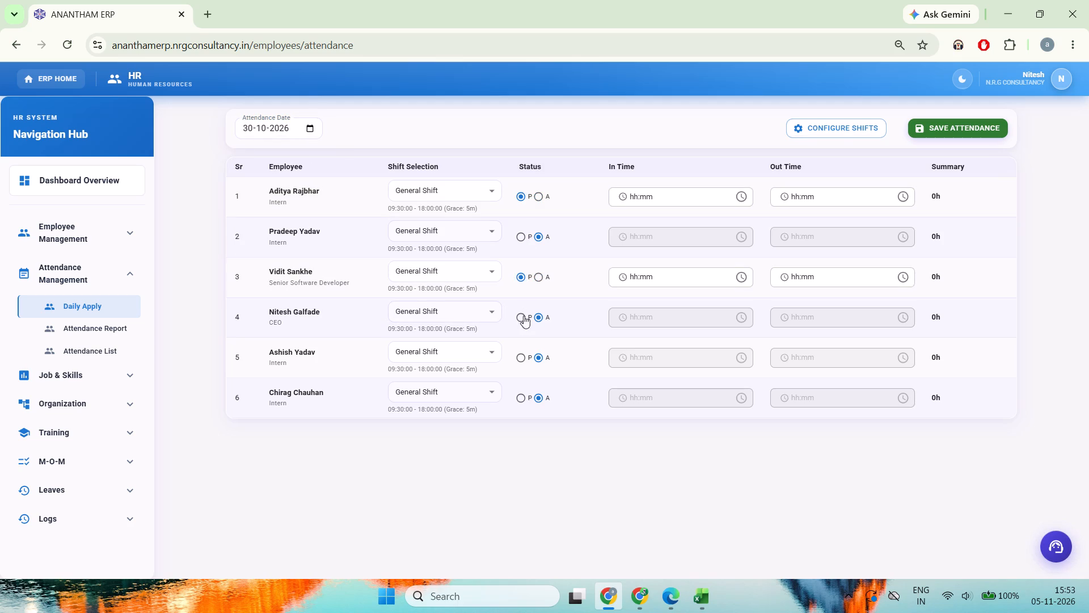
left_click(521, 321)
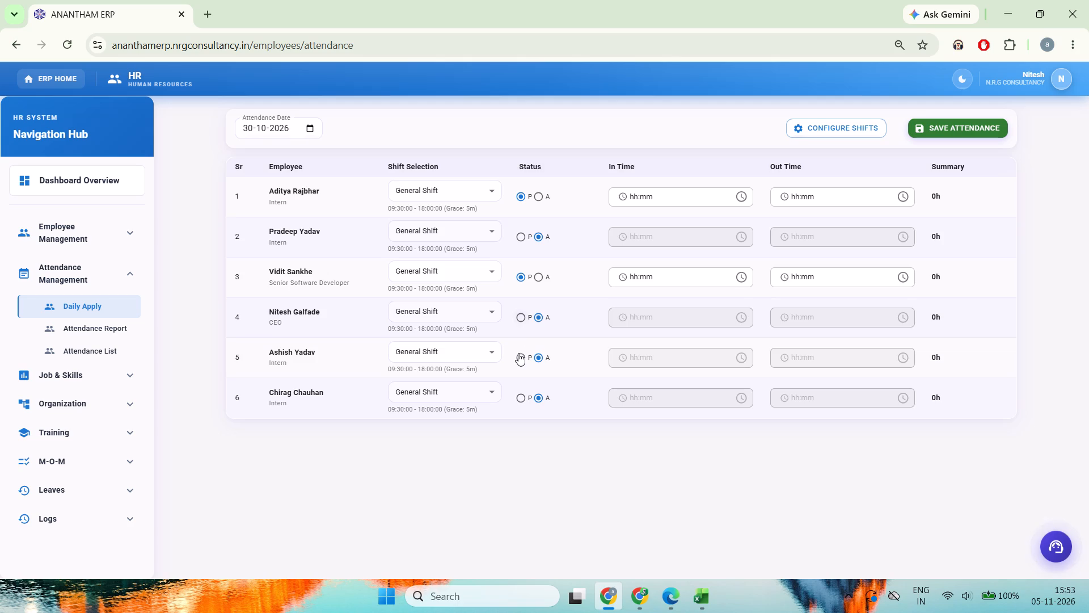
left_click(519, 357)
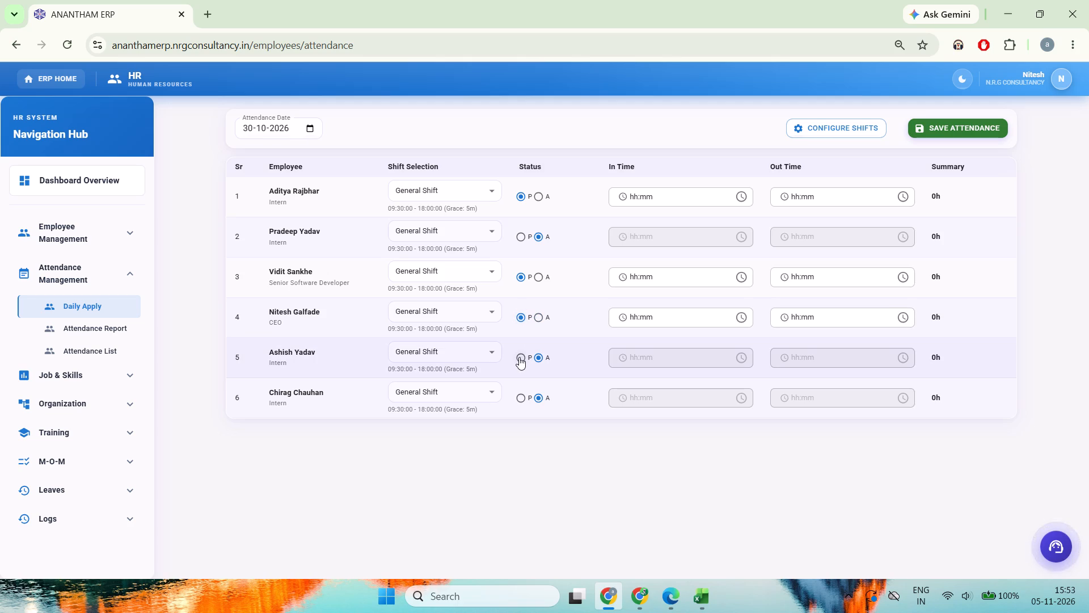
Enter an in time of 08:50 and an out time of 17:08 for the row 1 intern.
left_click(631, 200)
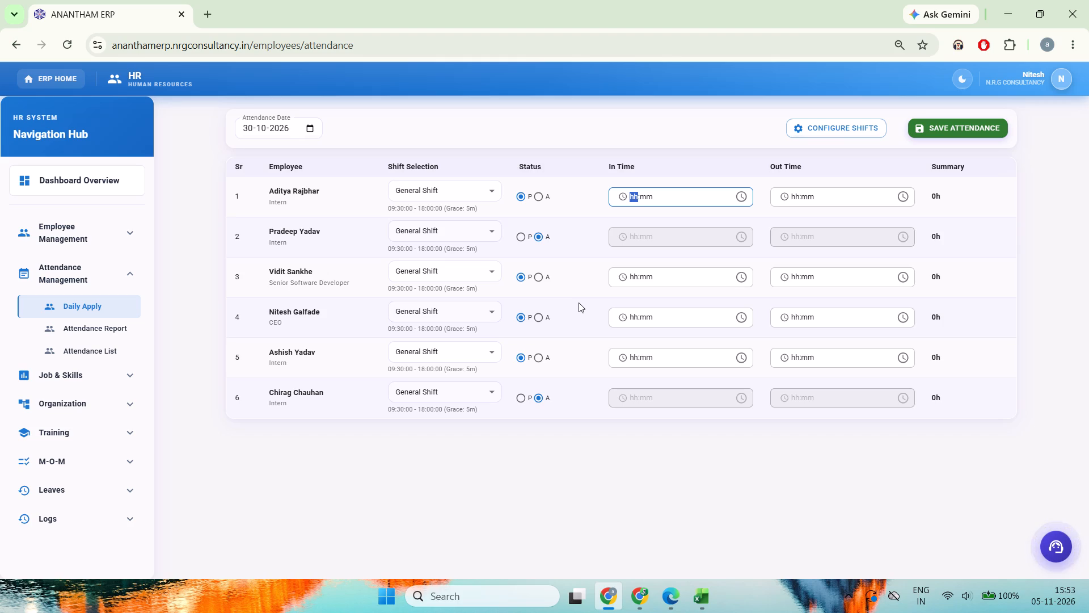
key("8")
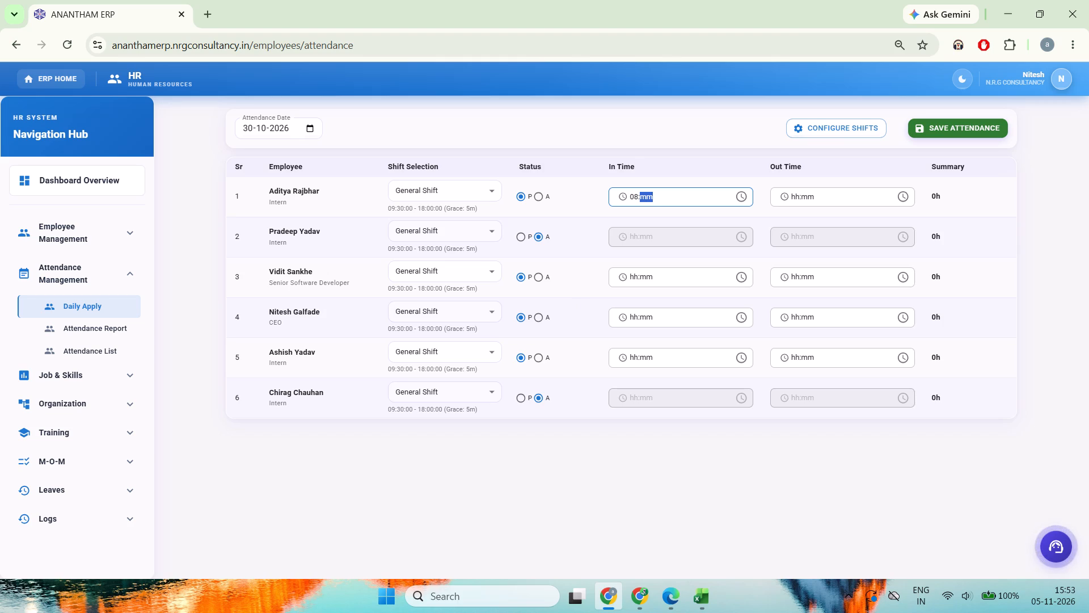
type("50")
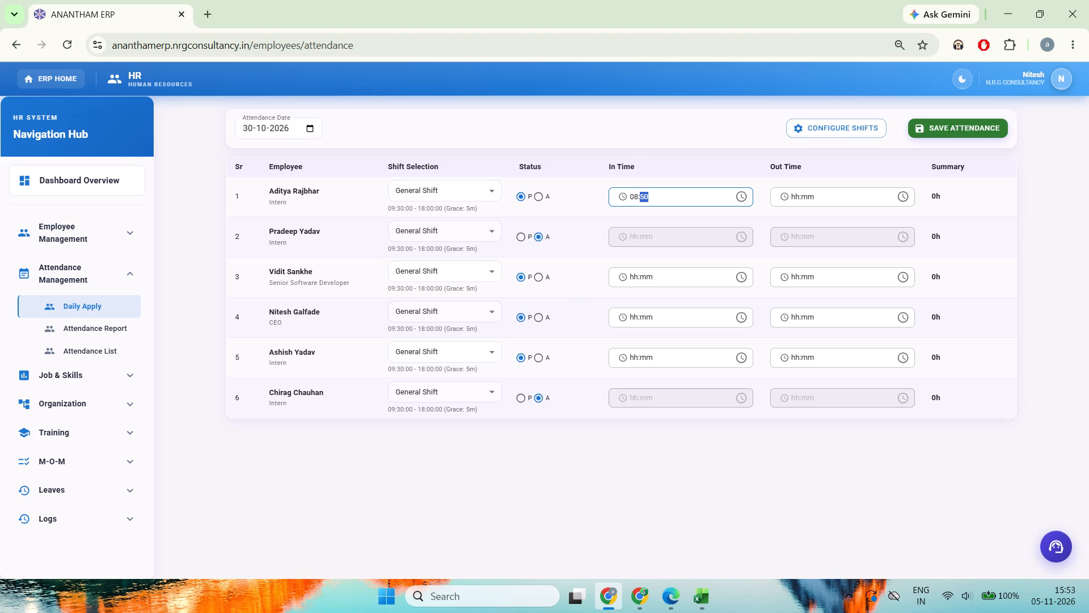
key("Tab")
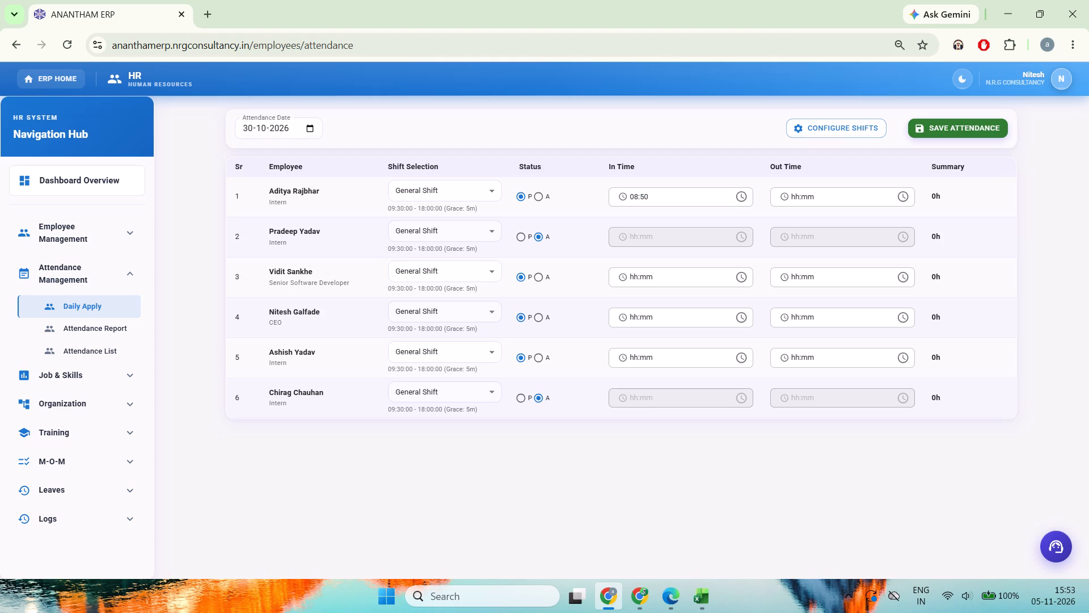
key("Tab")
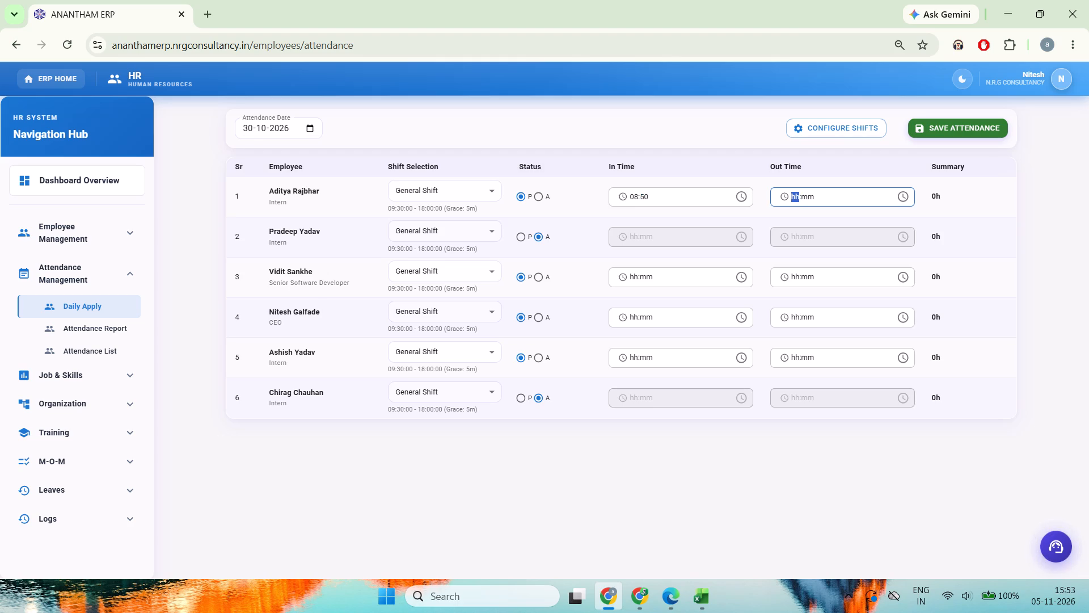
type("170")
key("8")
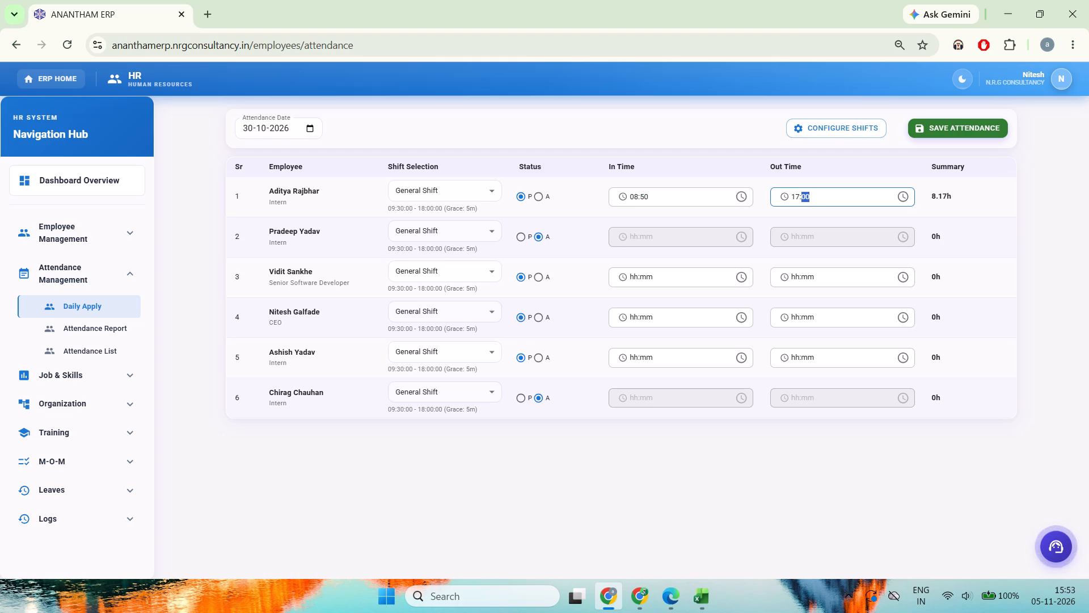
Enter an in time of 08:38 and an out time of 17:38 for the Senior Software Developer.
left_click(633, 275)
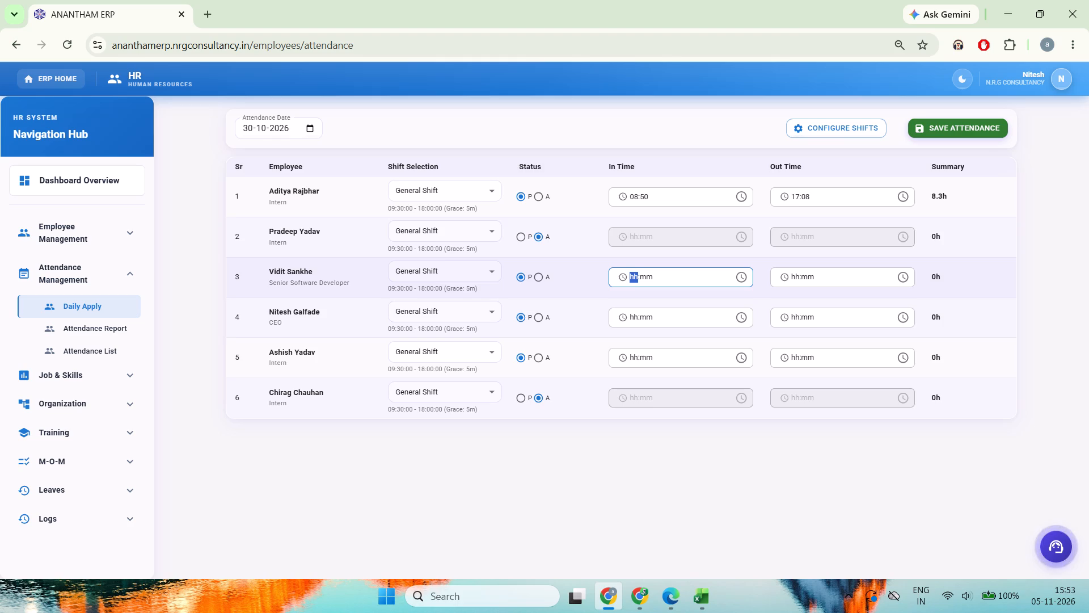
type("838")
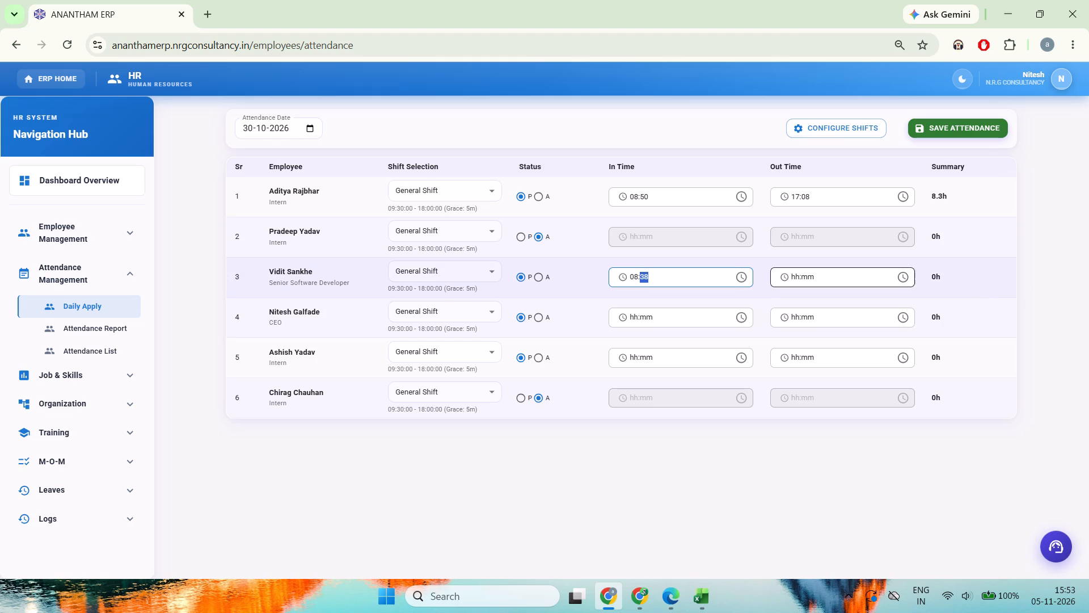
left_click(792, 276)
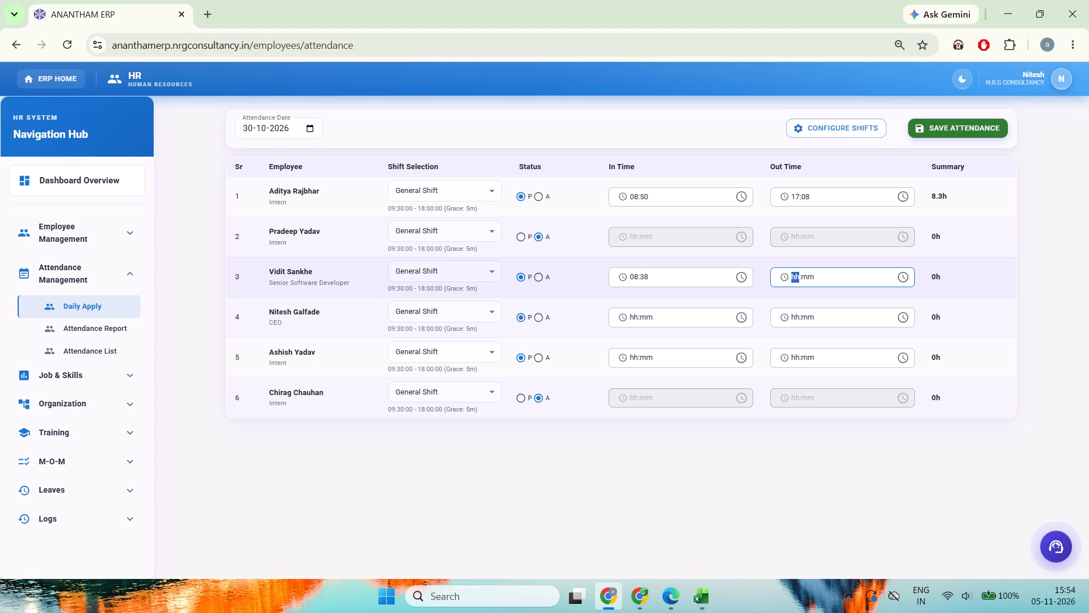
type("17")
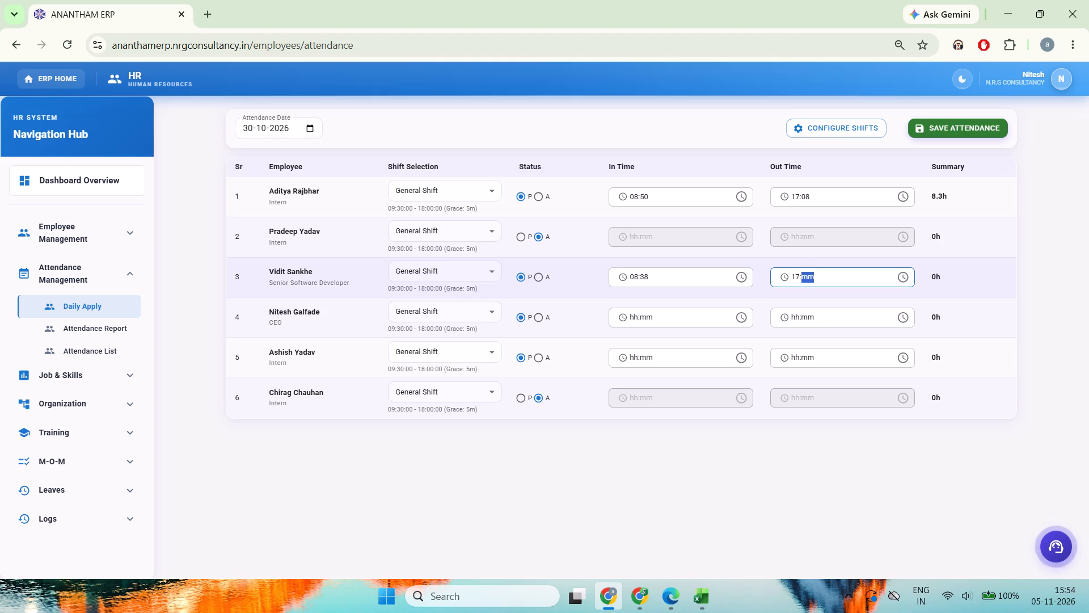
type("38")
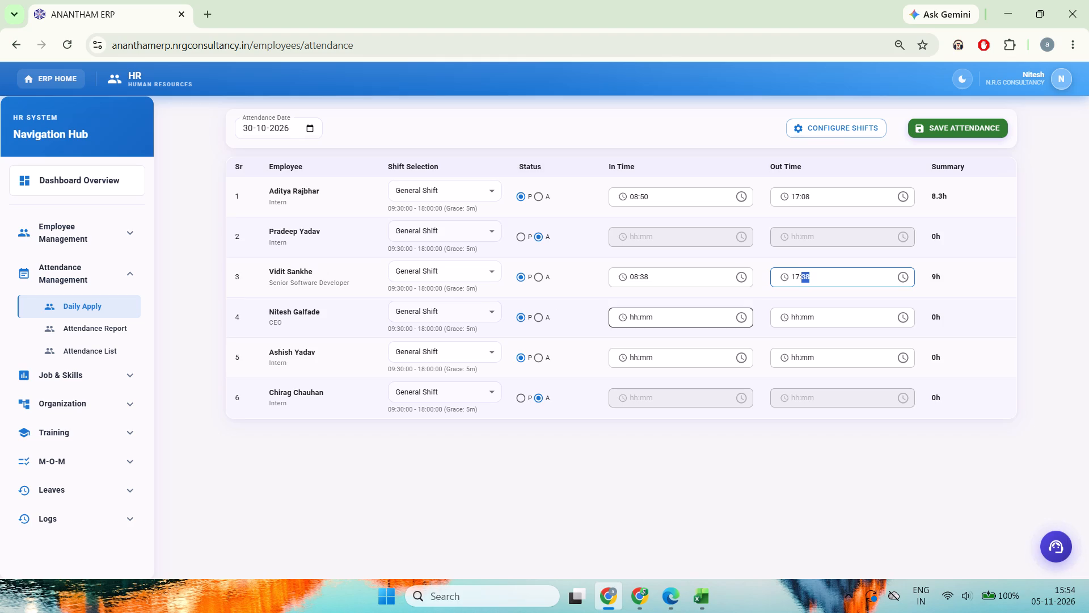
Enter an in time of 08:50 and an out time of 14:10 for the row 5 intern and save the 30-10-2026 attendance.
left_click(633, 359)
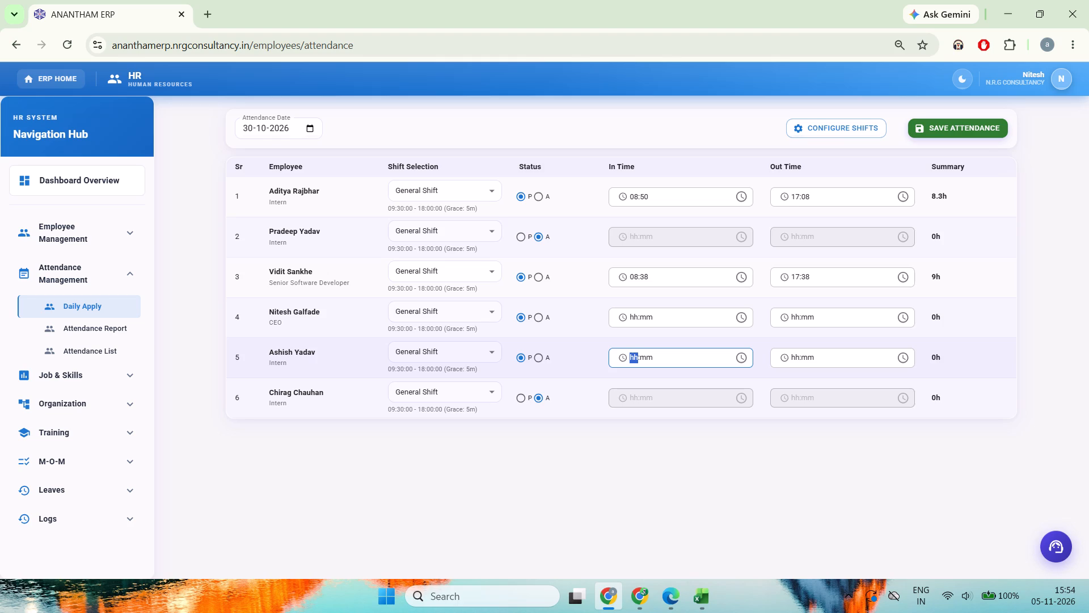
type("850")
left_click(791, 356)
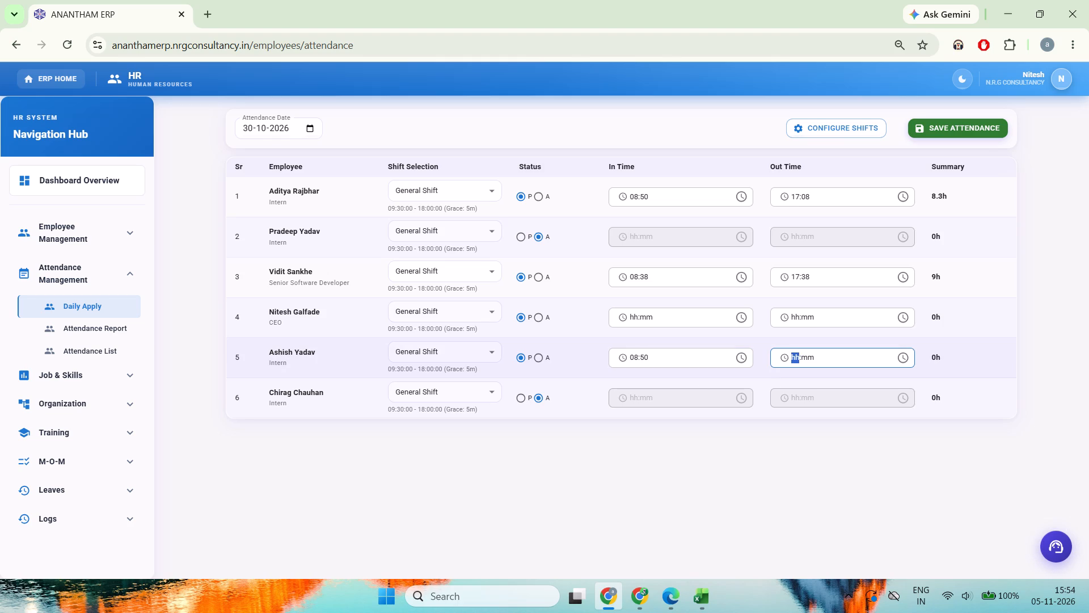
type("210")
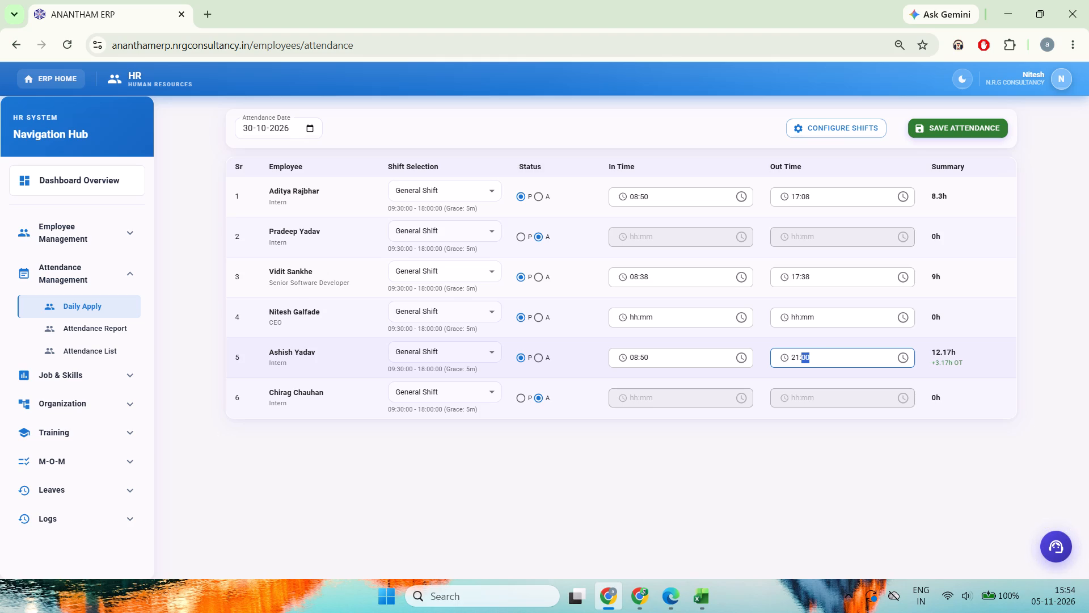
left_click(796, 356)
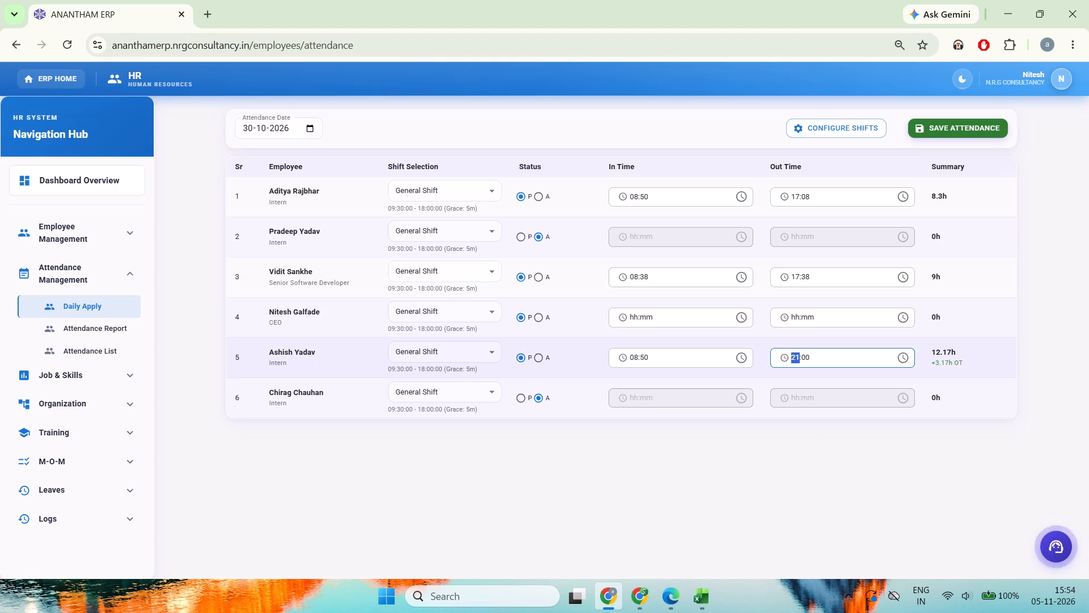
type("14")
type("10")
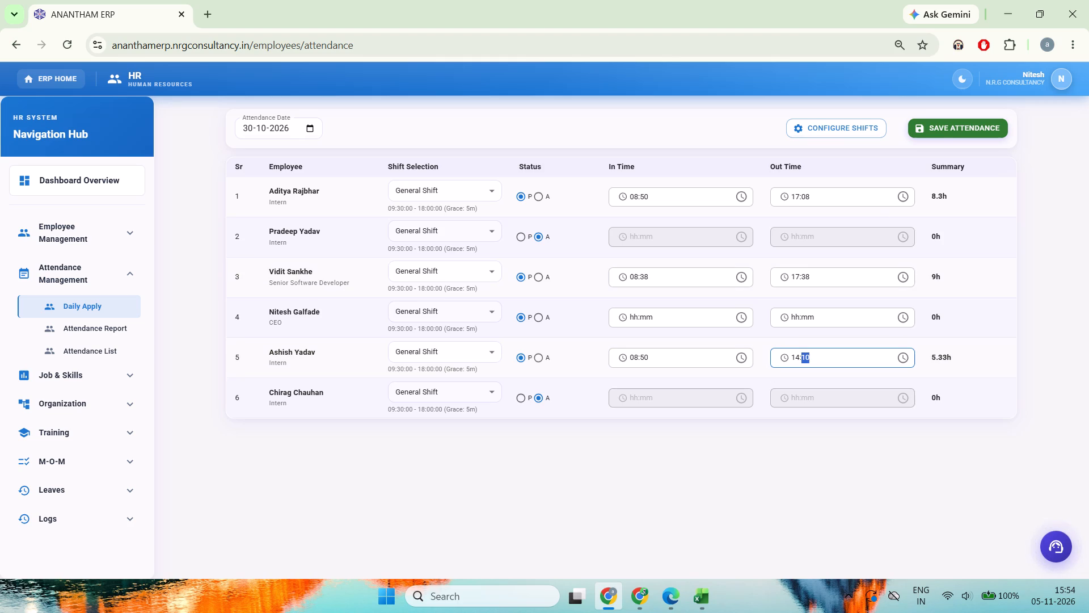
left_click(936, 129)
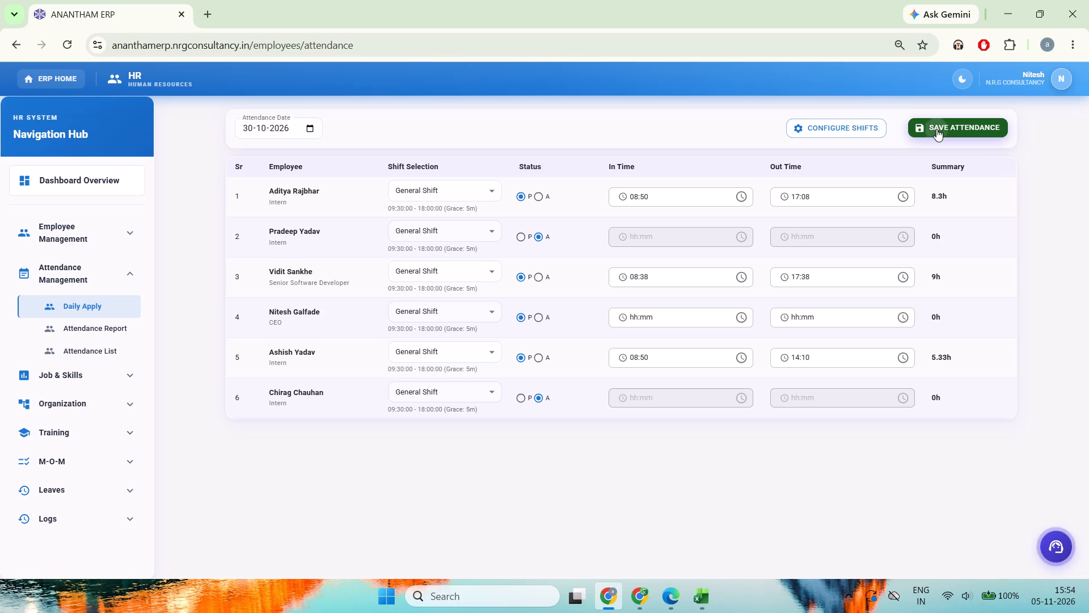
left_click(968, 131)
For 31-10-2026, mark the CEO and the Senior Software Developer present.
left_click(309, 128)
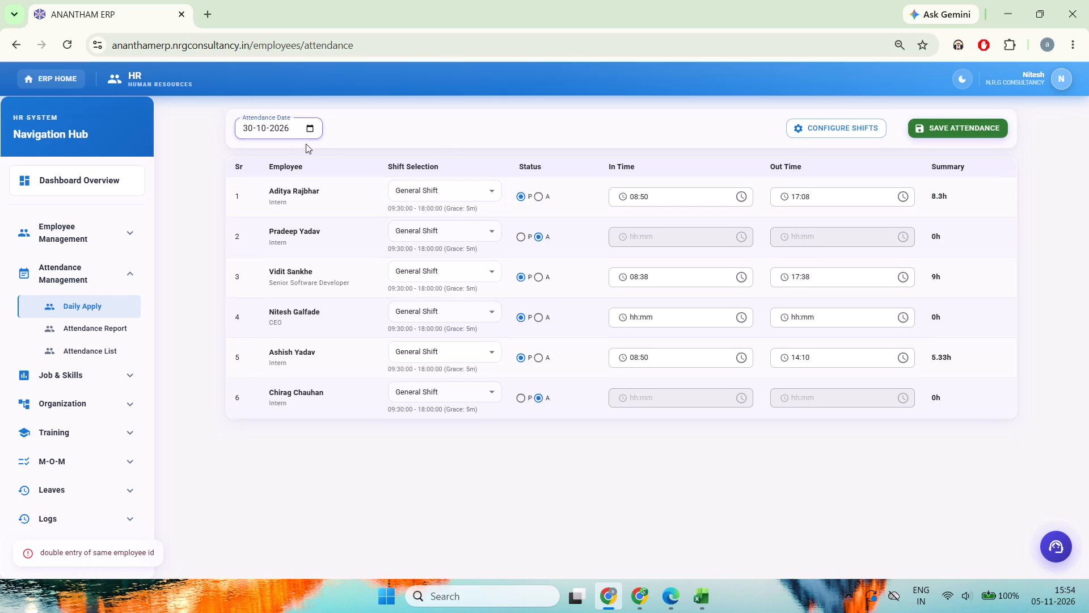
left_click(339, 242)
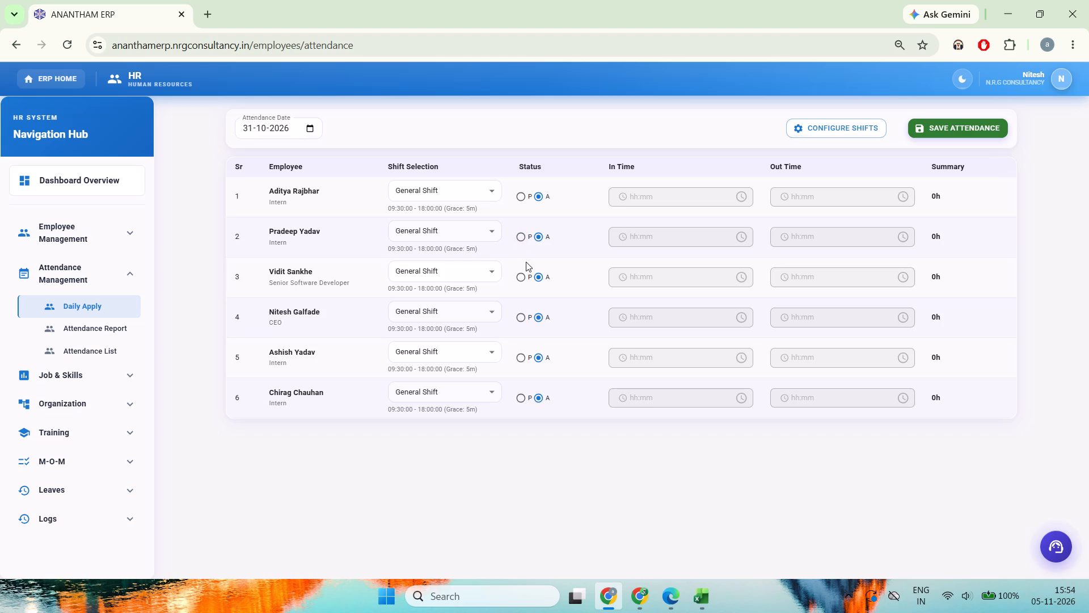
left_click(519, 313)
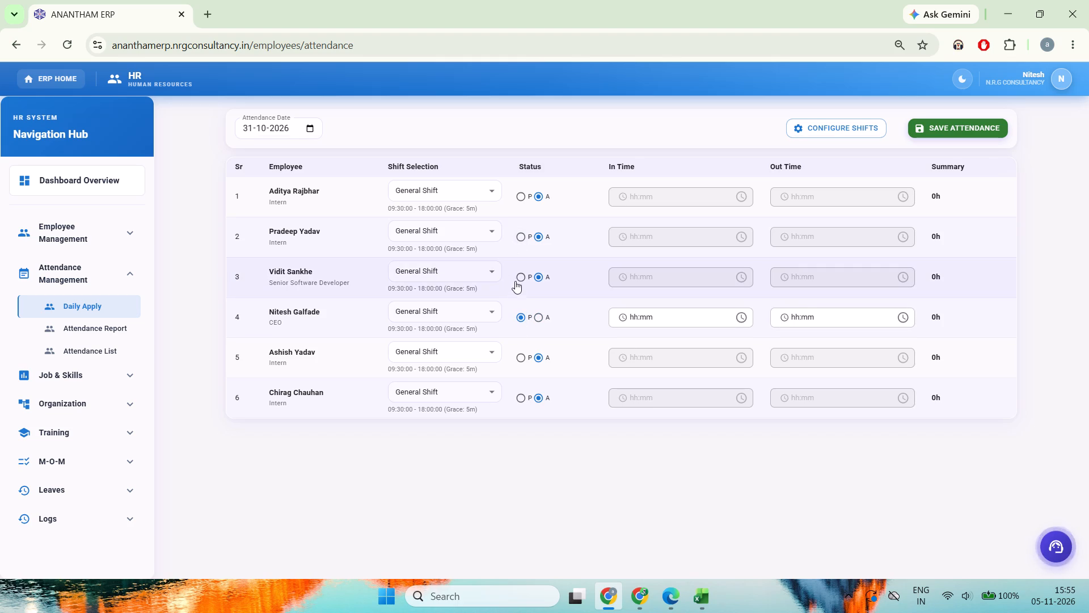
left_click(520, 278)
Enter an in time of 08:13 and an out time of 17:20 for the Senior Software Developer.
left_click(636, 280)
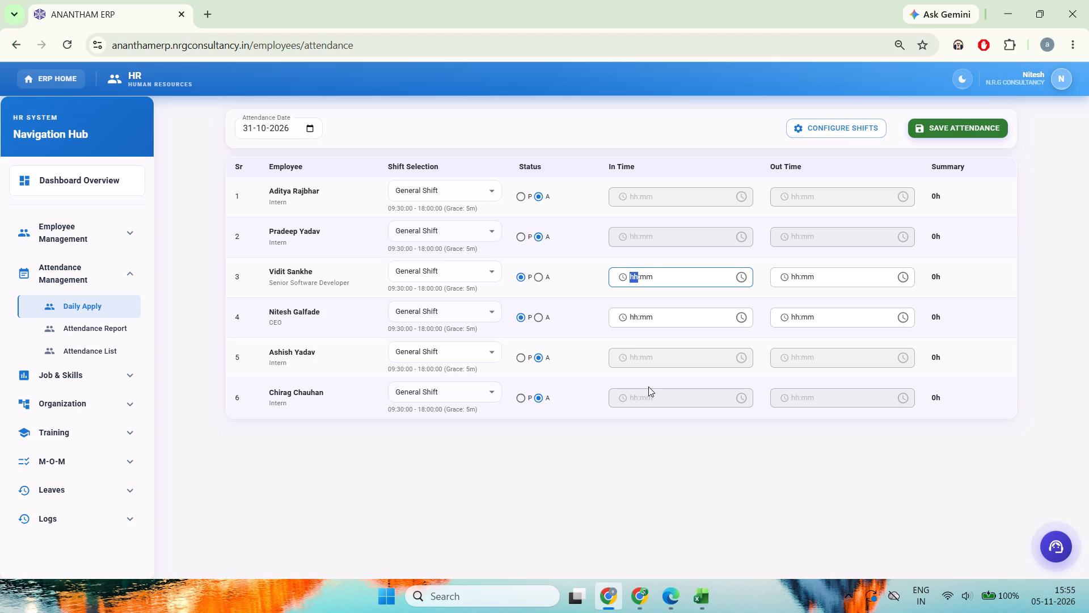
type("813")
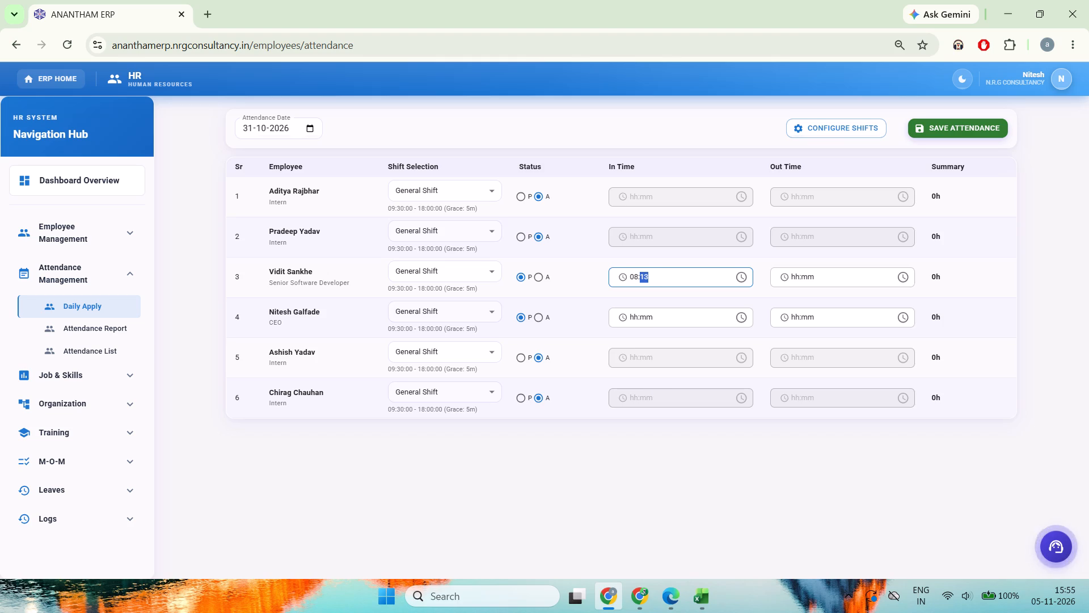
left_click(792, 279)
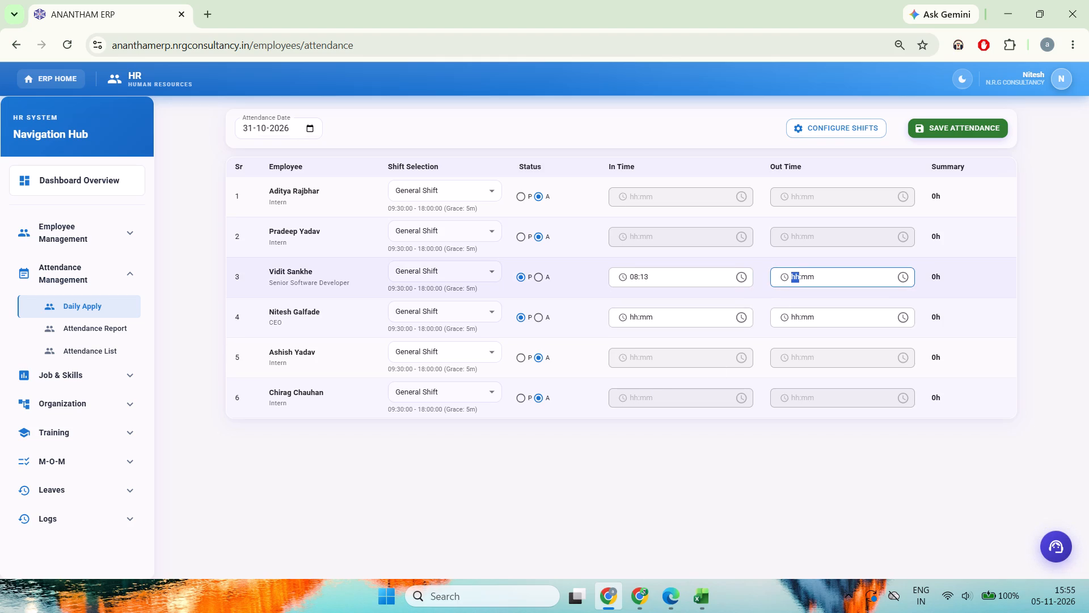
type("17")
type("20")
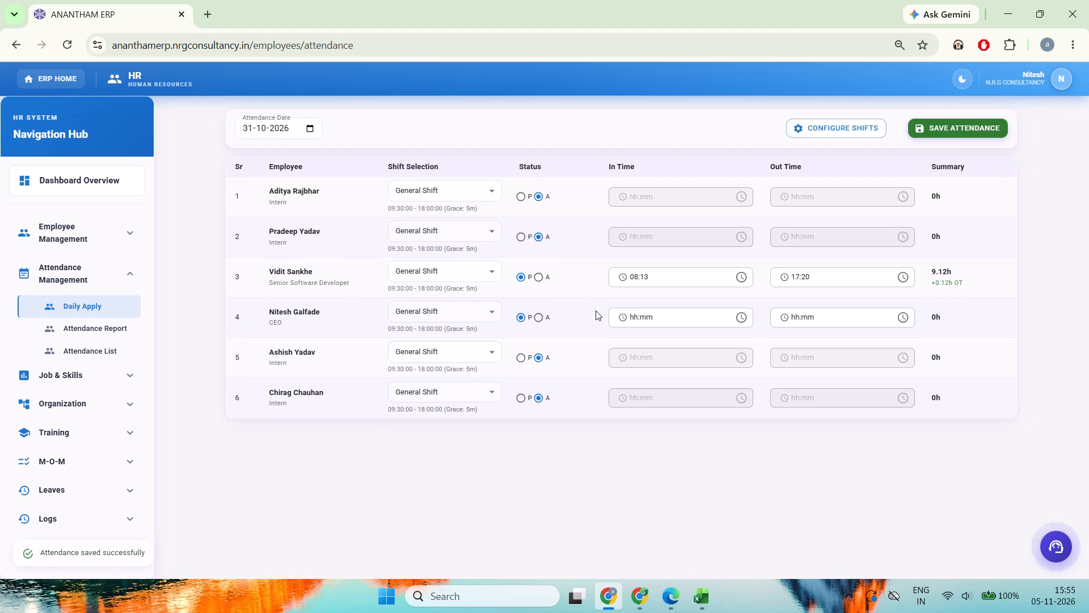
Enter an in time of 09:30 and an out time of 18:00 for the CEO and save the 31-10-2026 attendance.
left_click(630, 317)
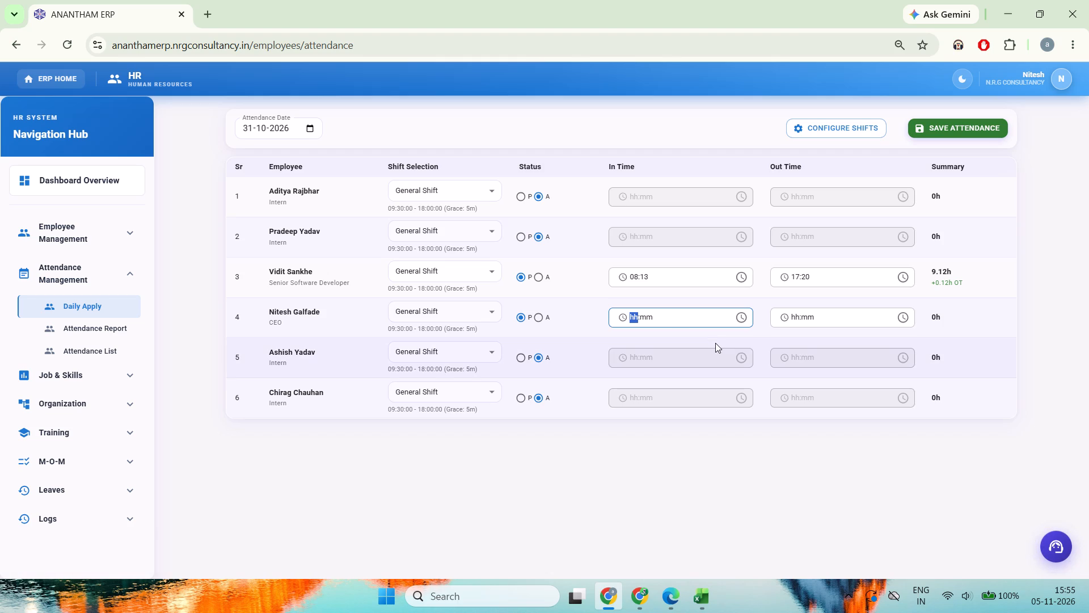
type("930")
key("Tab")
key("Tab")
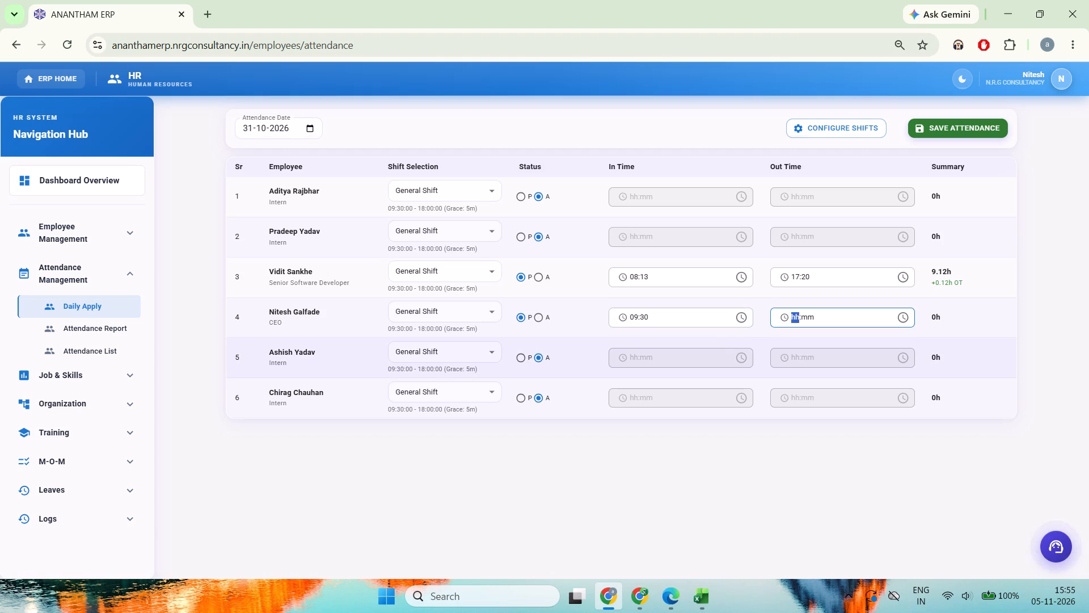
type("1800")
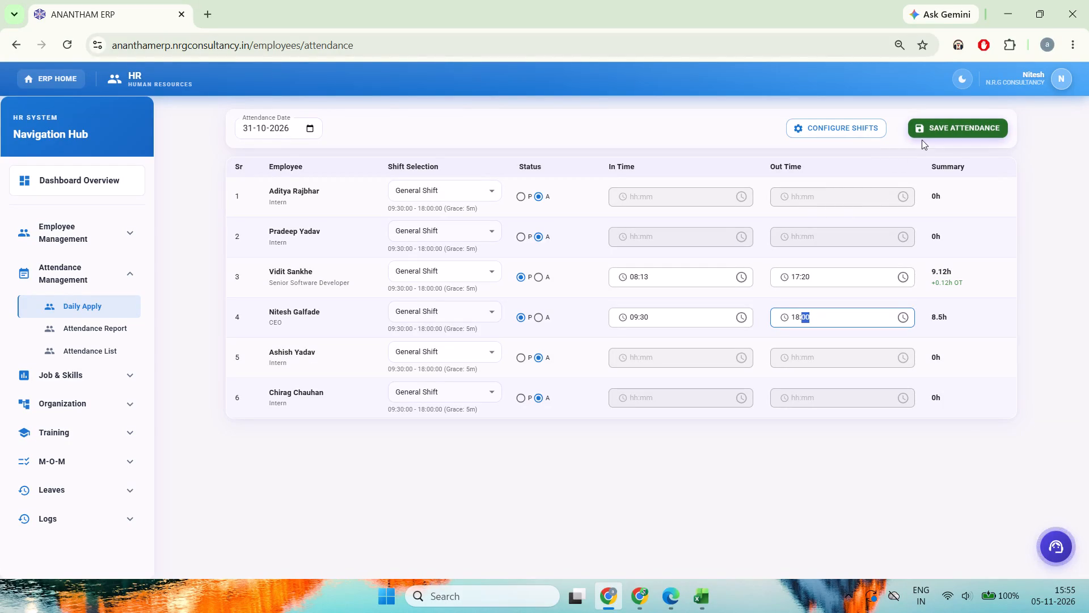
left_click(922, 134)
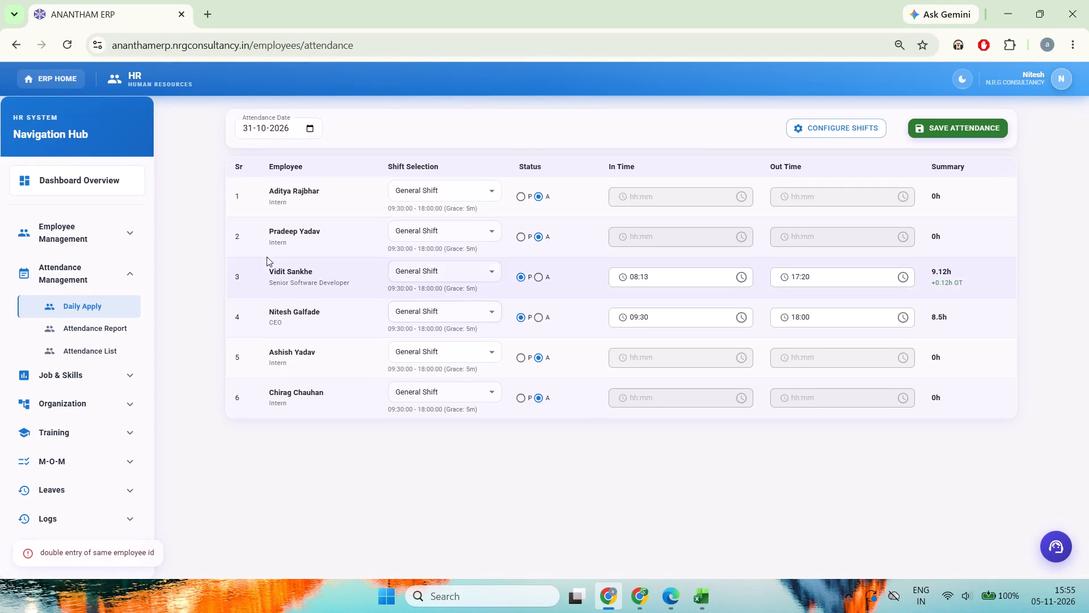
For 30-10-2026, enter an in time of 09:30 and an out time of 18:00 for the CEO and save the attendance.
left_click(312, 132)
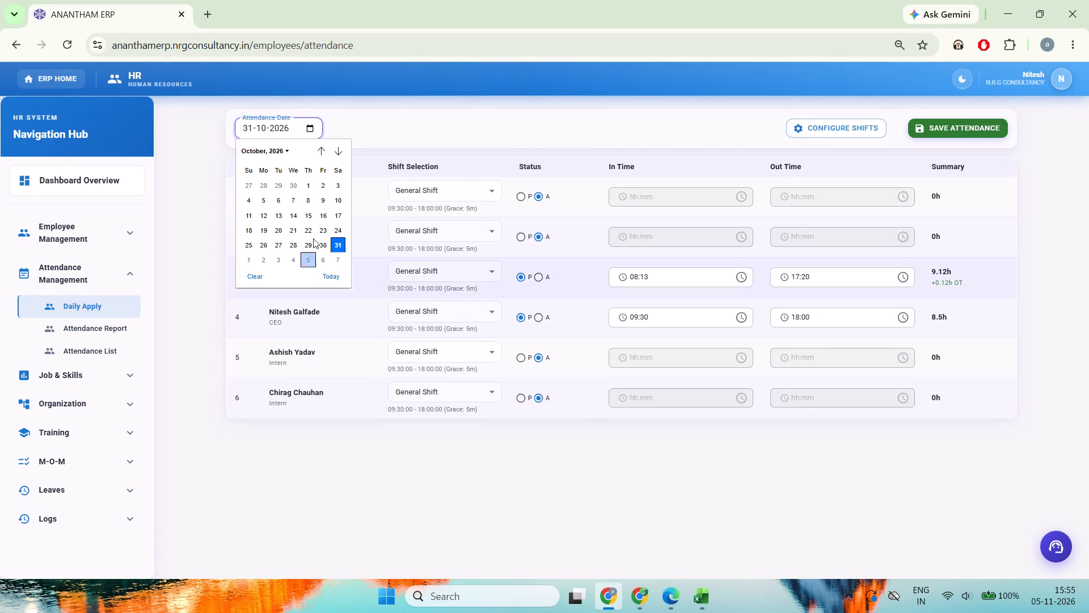
left_click(323, 249)
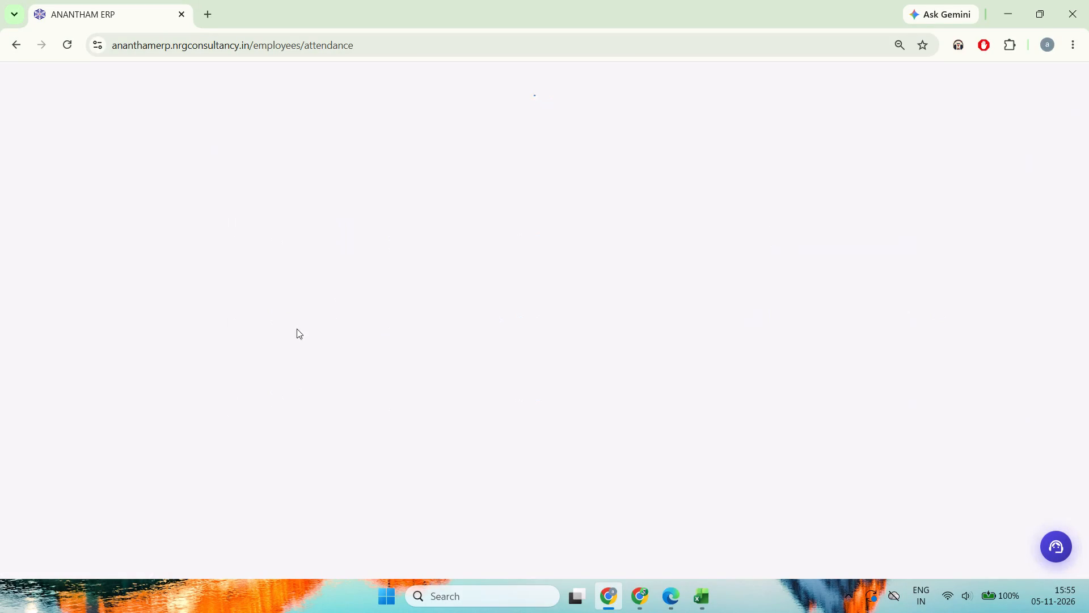
left_click(635, 316)
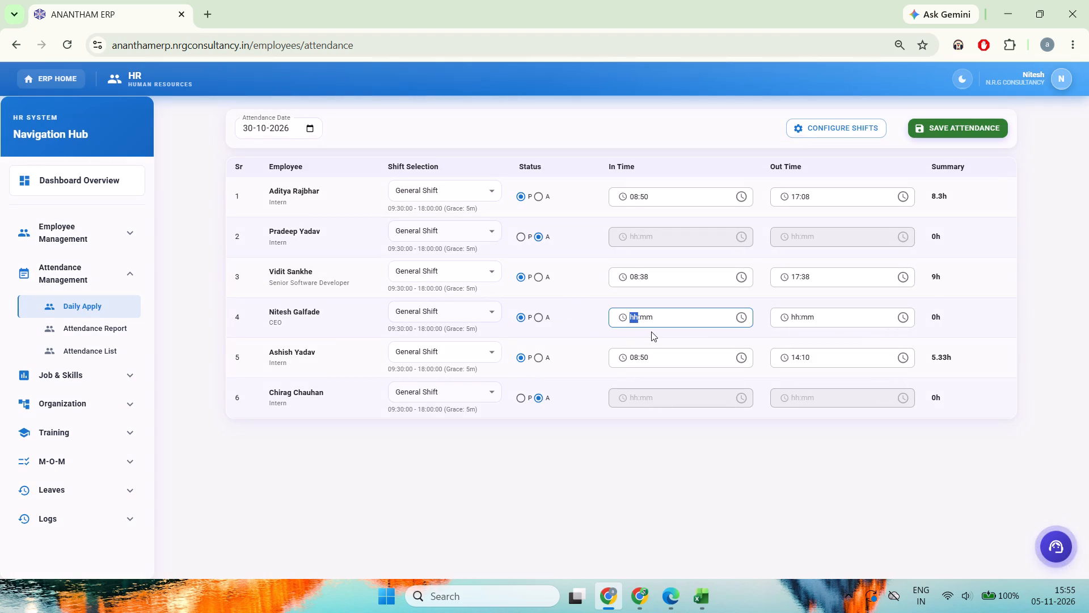
type("930")
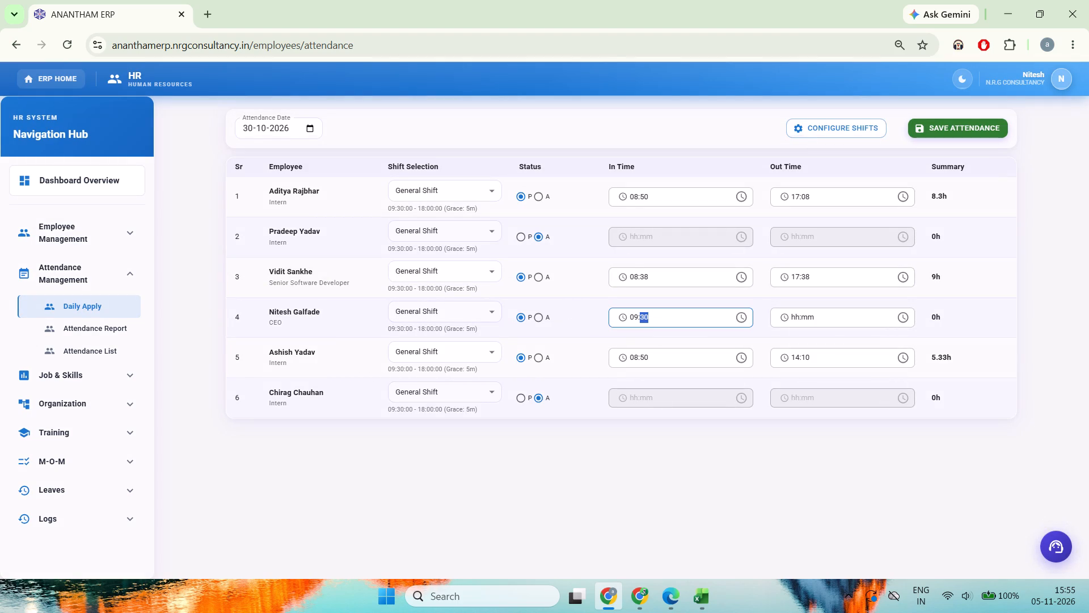
key("Tab")
key("Tab")
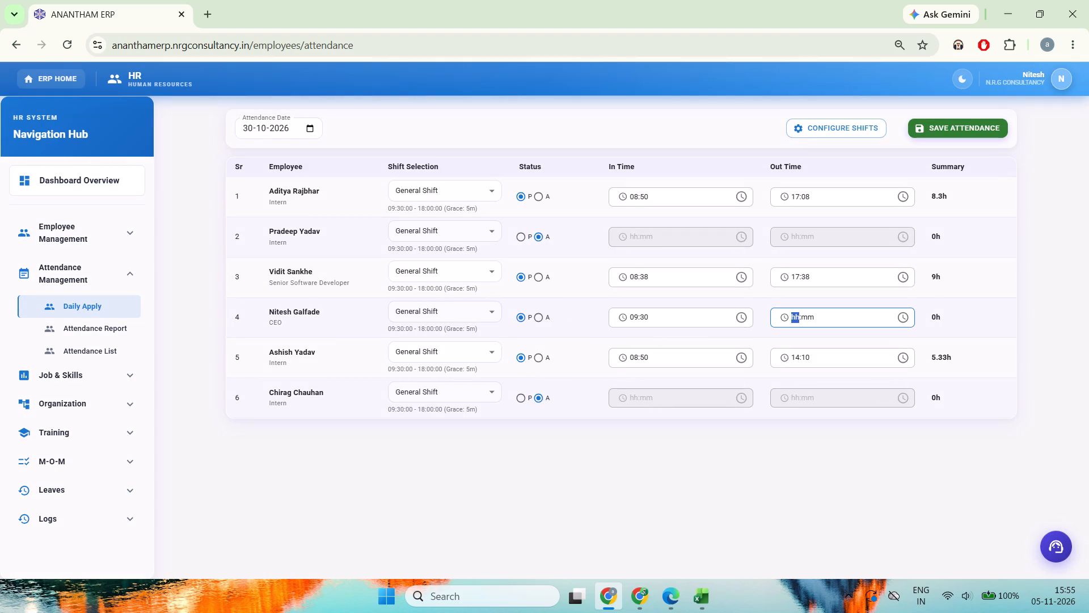
key("1")
key("8")
type("00")
left_click(935, 125)
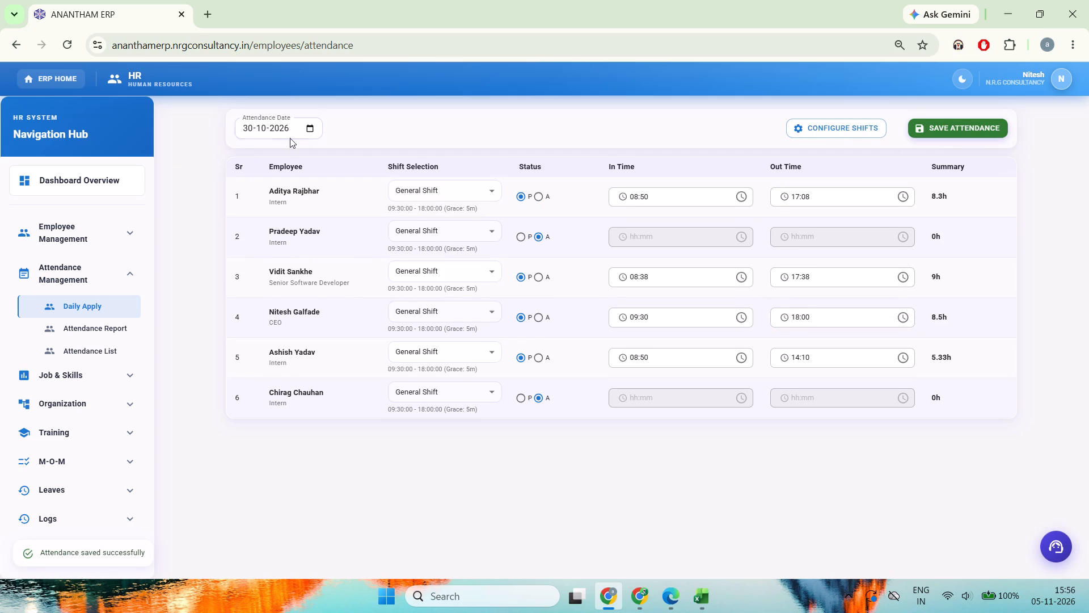
Review the attendance entries for 29-10-2026.
left_click(306, 129)
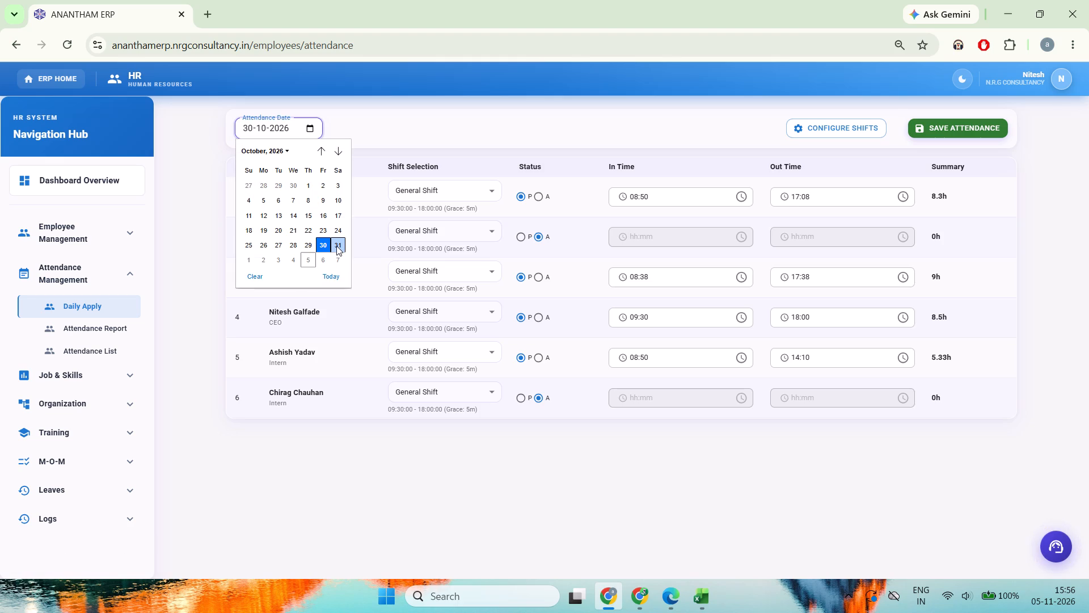
left_click(308, 245)
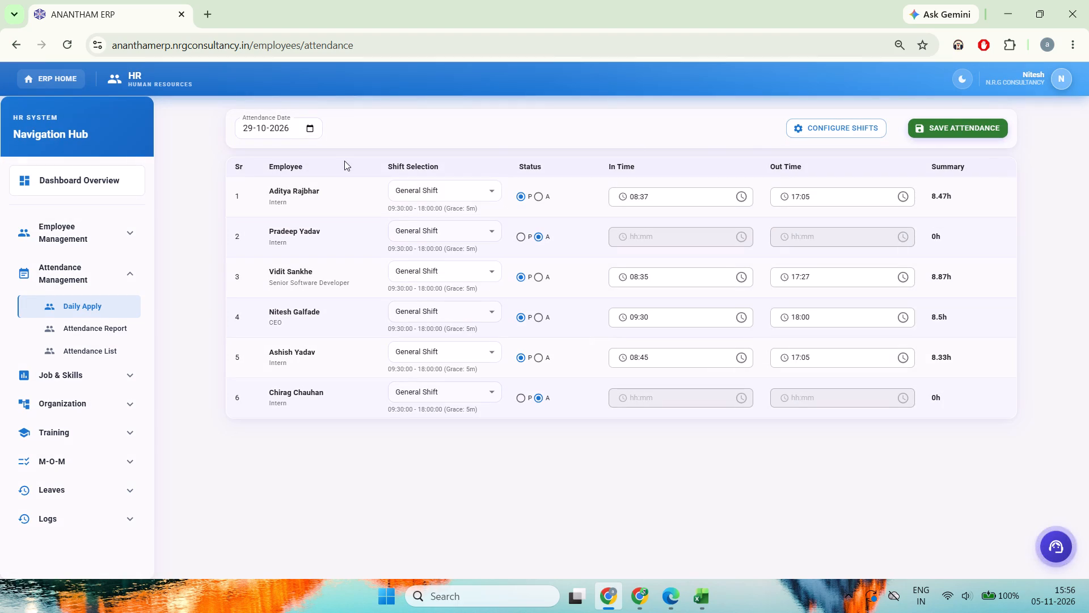
For 01-11-2026, mark the first-listed intern present with an in time of 08:31 and an out time of 17:06.
left_click(309, 123)
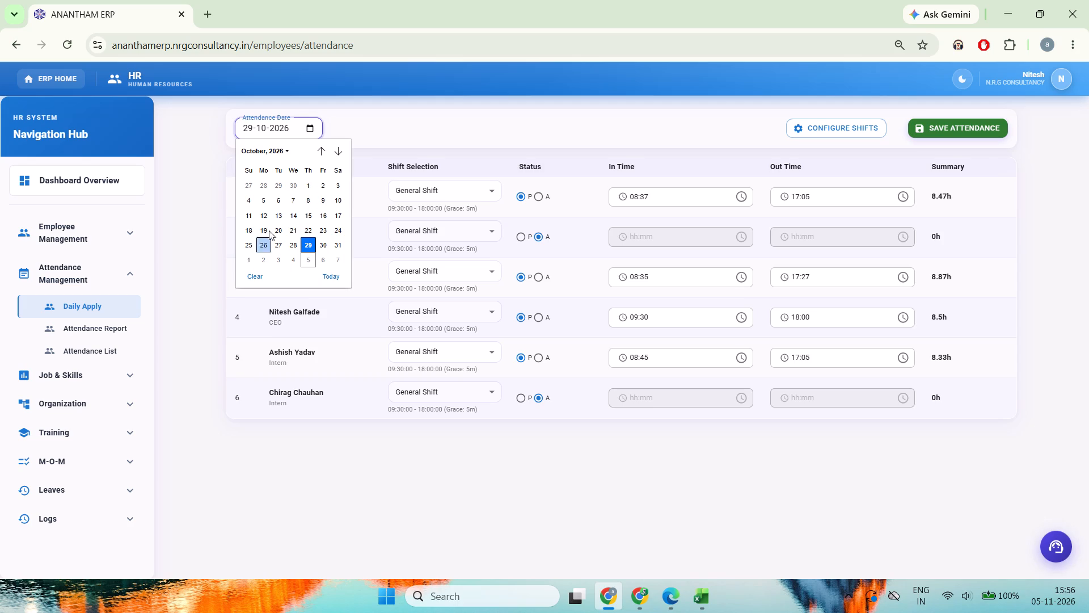
left_click(339, 152)
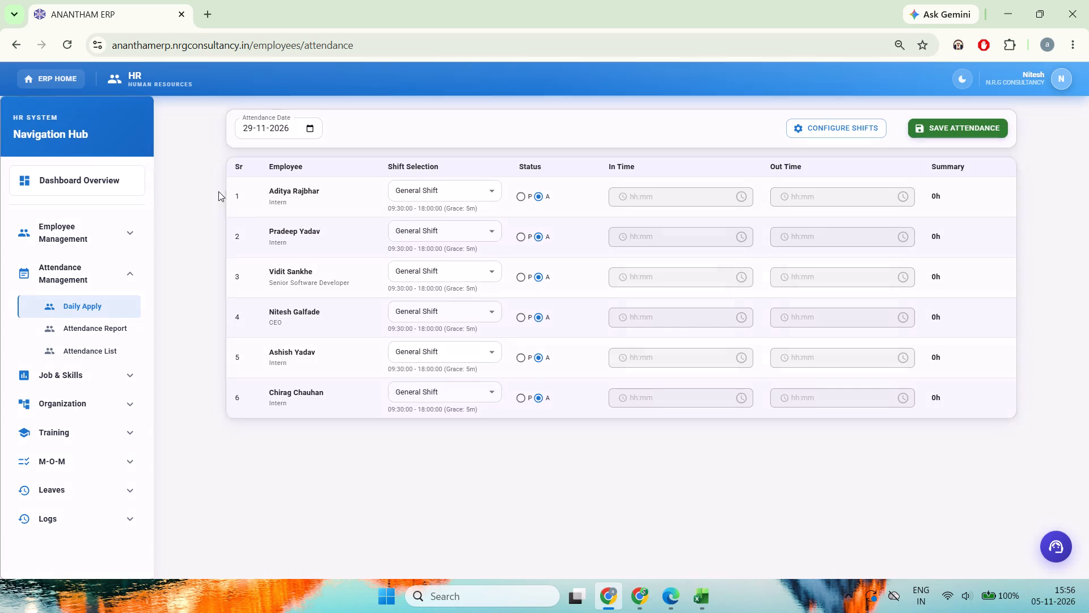
left_click(311, 128)
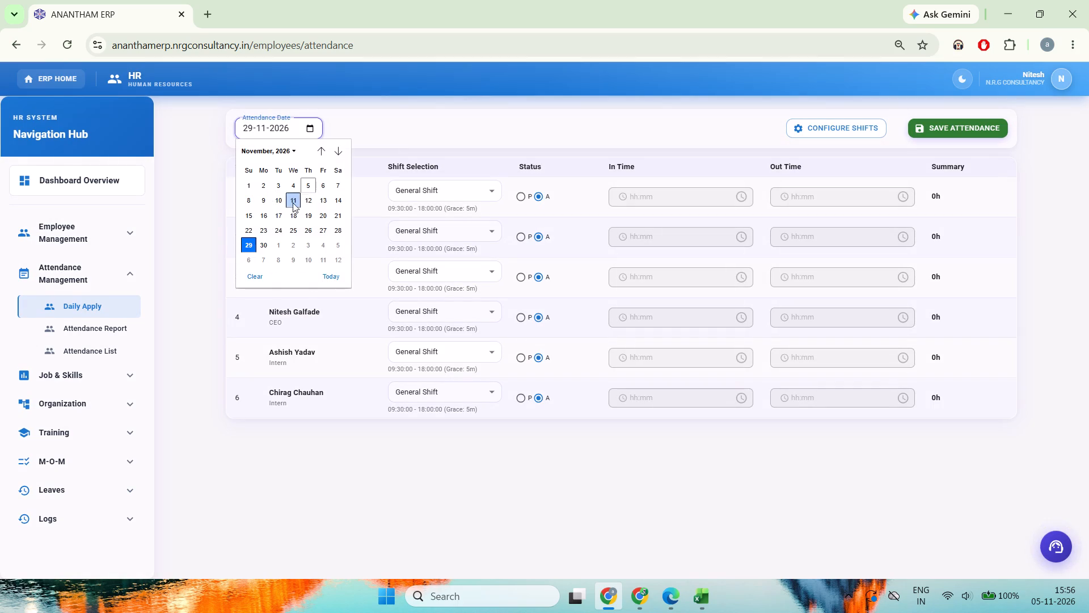
left_click(251, 183)
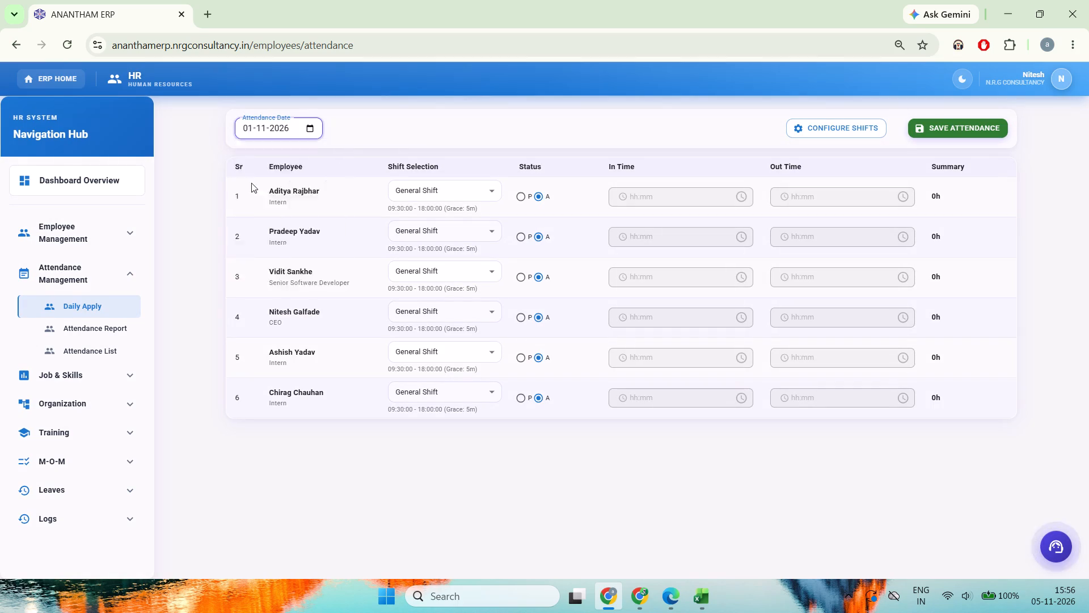
left_click(516, 206)
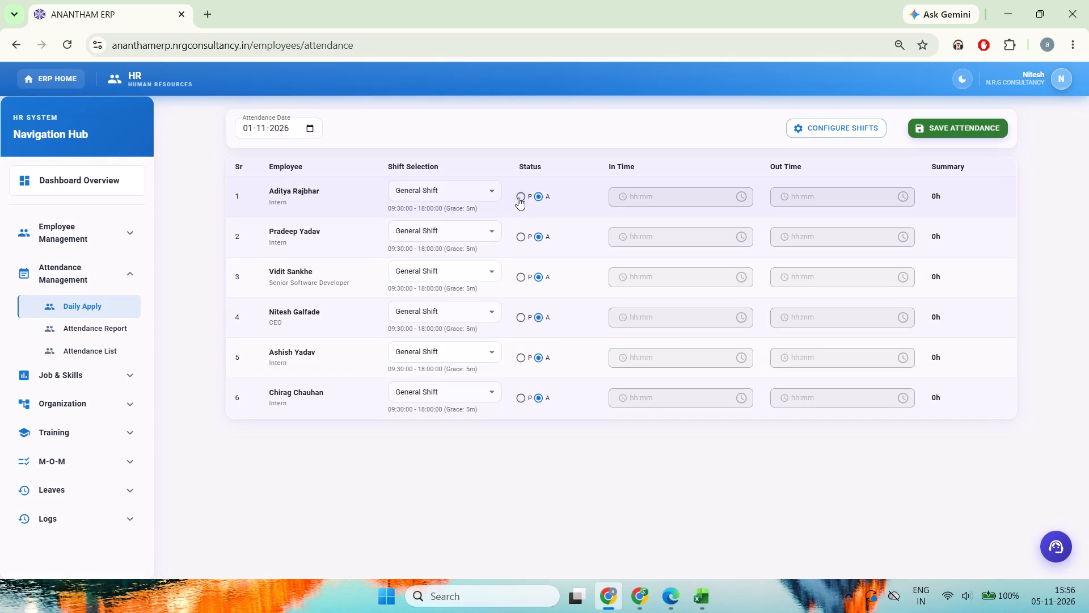
left_click(518, 198)
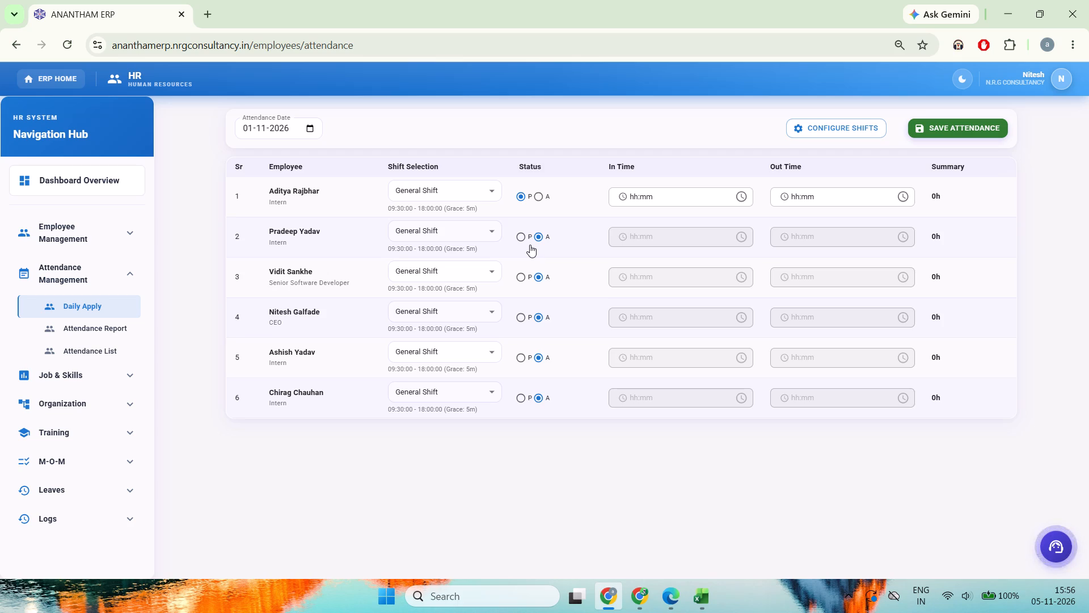
left_click(637, 201)
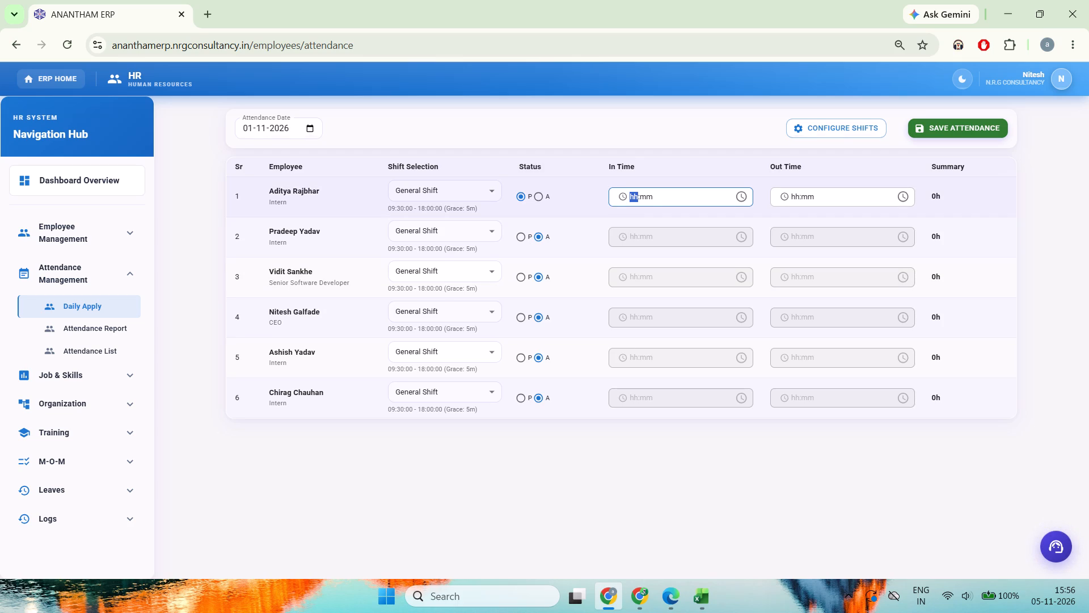
key("8")
type("31")
key("Tab")
key("Tab")
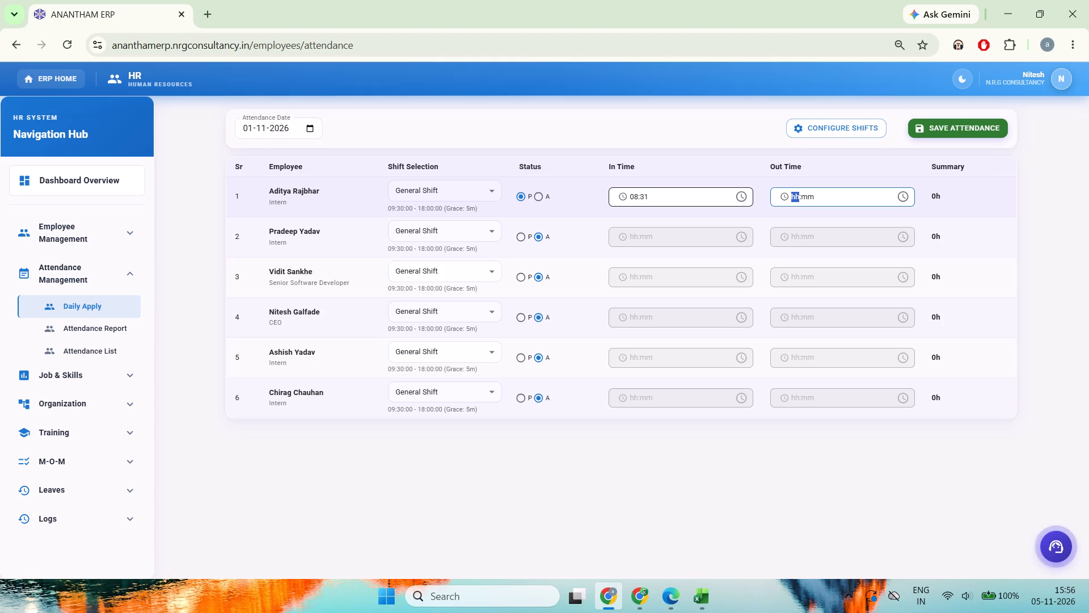
type("1706")
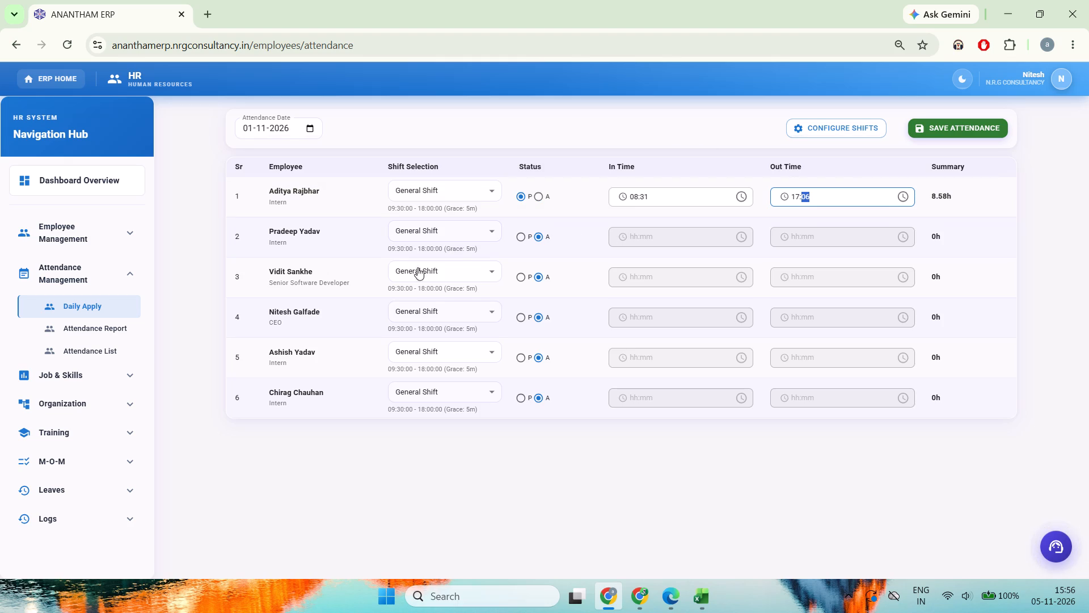
Mark the Senior Software Developer present with an in time of 08:21 and an out time of 16:30.
left_click(522, 275)
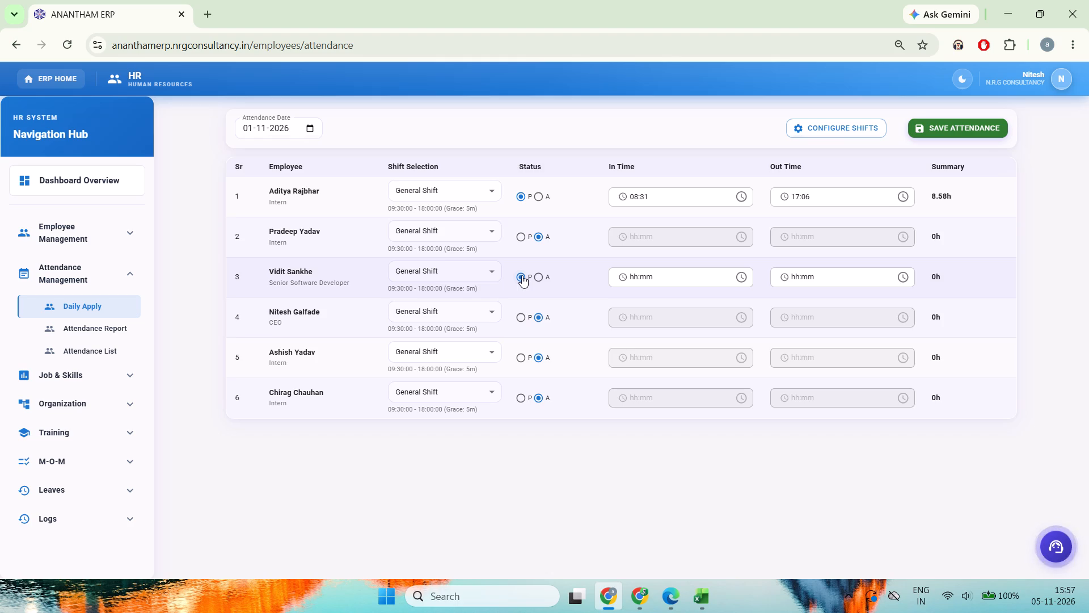
left_click(631, 280)
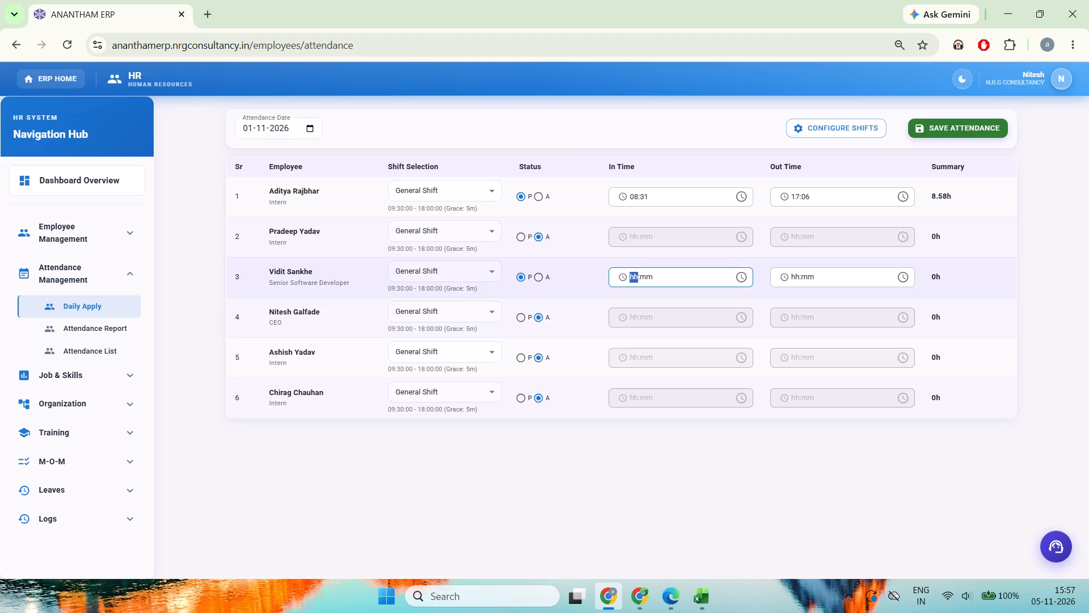
key("8")
type("21")
key("Tab")
key("Tab")
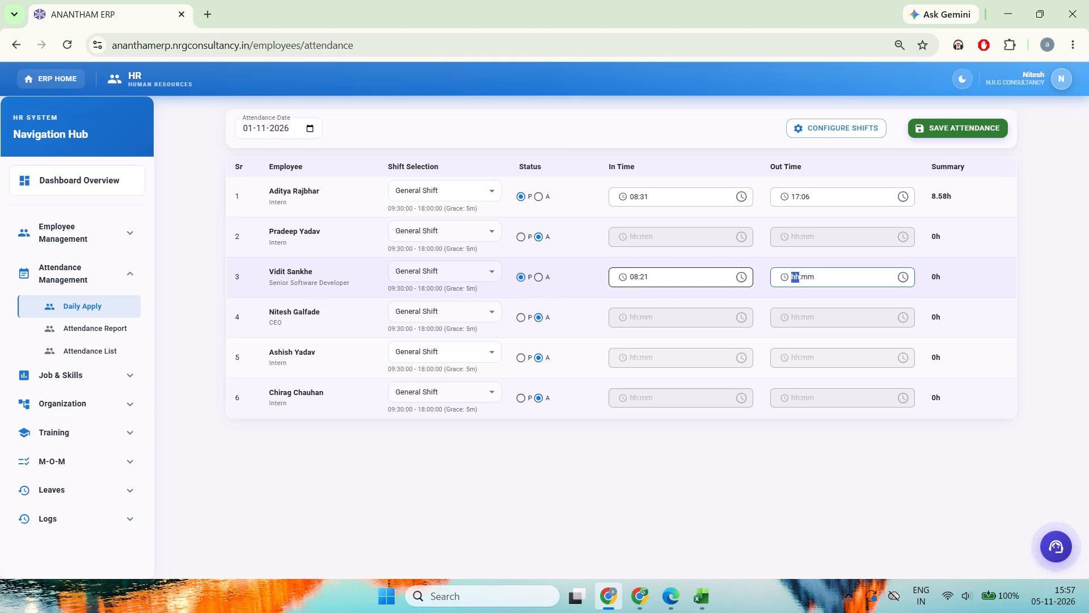
key("1")
type("630")
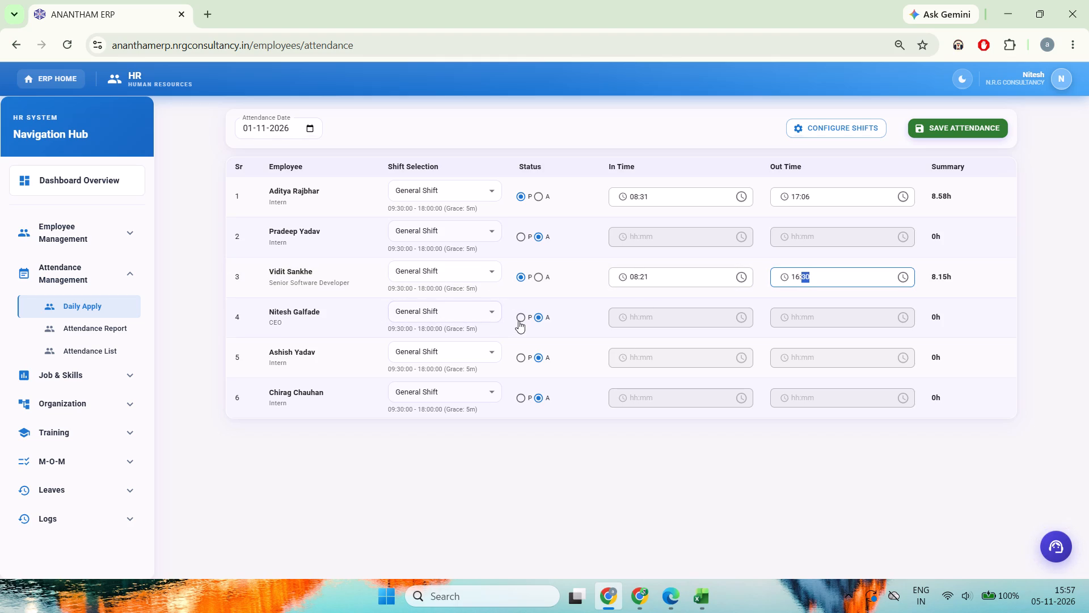
Mark the CEO present with an in time of 09:30 and an out time of 18:00.
left_click(519, 319)
left_click(638, 317)
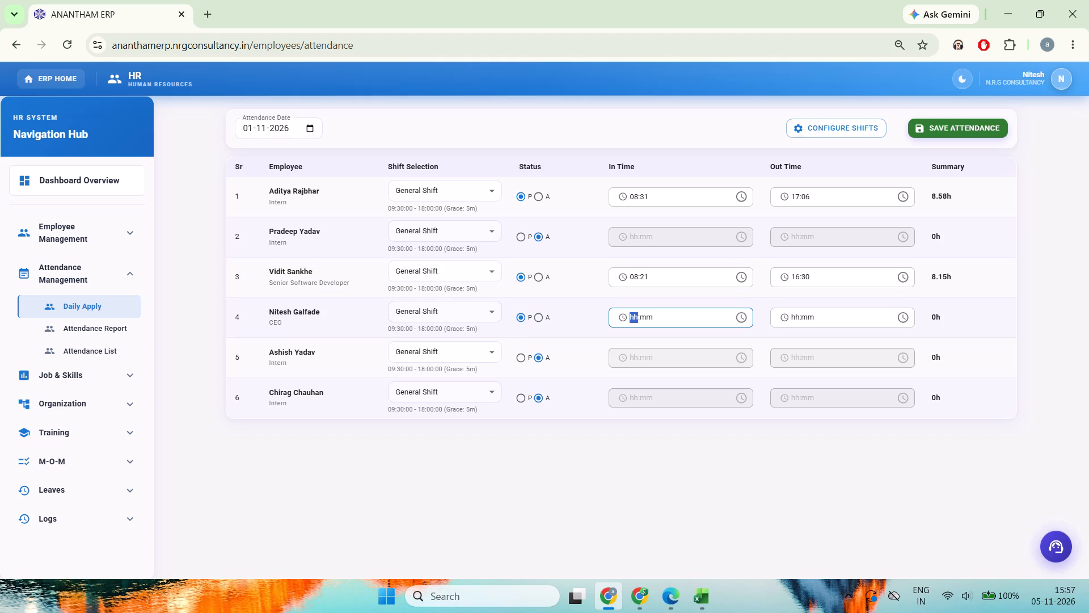
type("930")
key("Tab")
key("Tab")
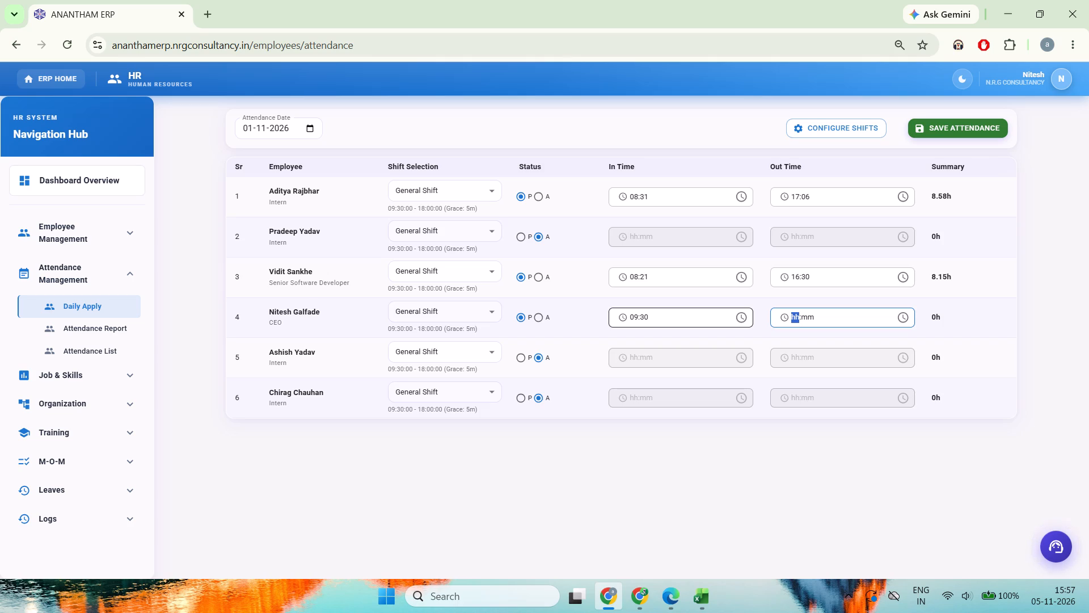
type("18")
type("00")
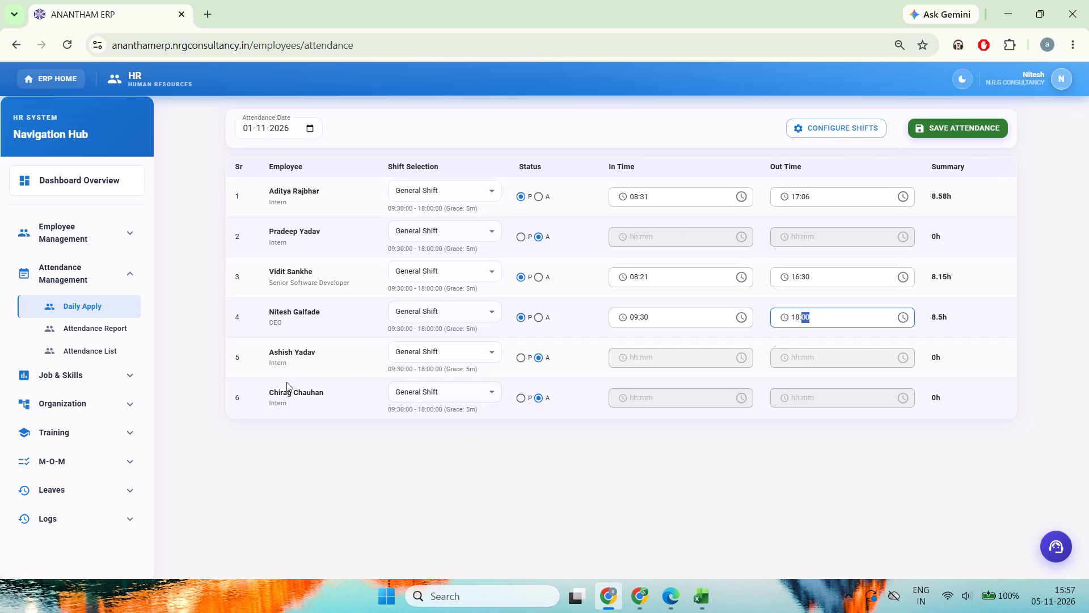
Mark the intern in row 5 present from 08:35 to 17:06 and save the 01-11-2026 attendance.
left_click(525, 358)
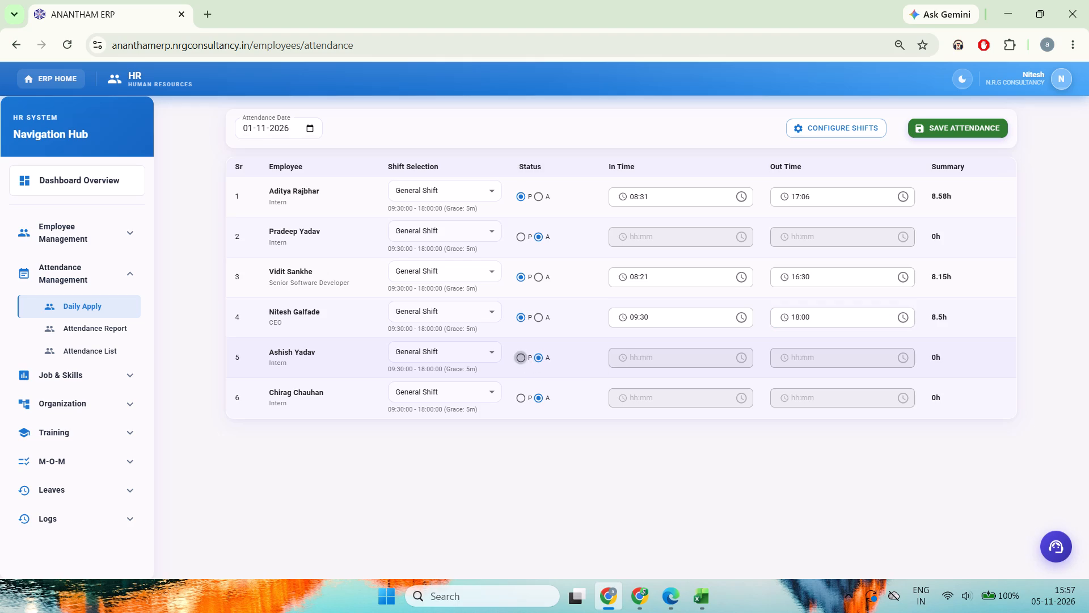
left_click(635, 360)
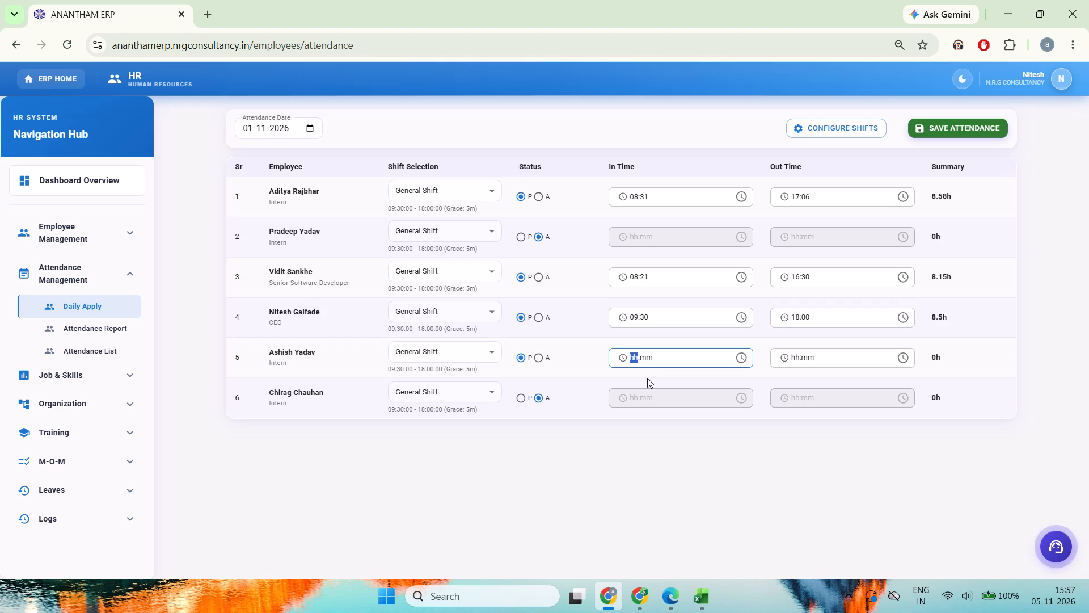
key("8")
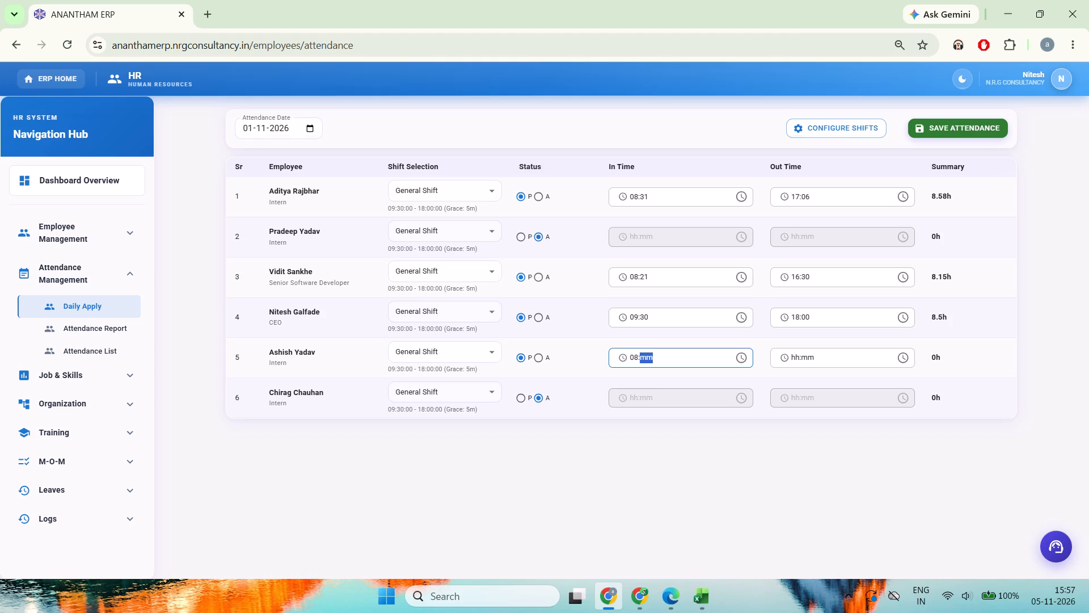
type("35")
key("Tab")
key("Tab")
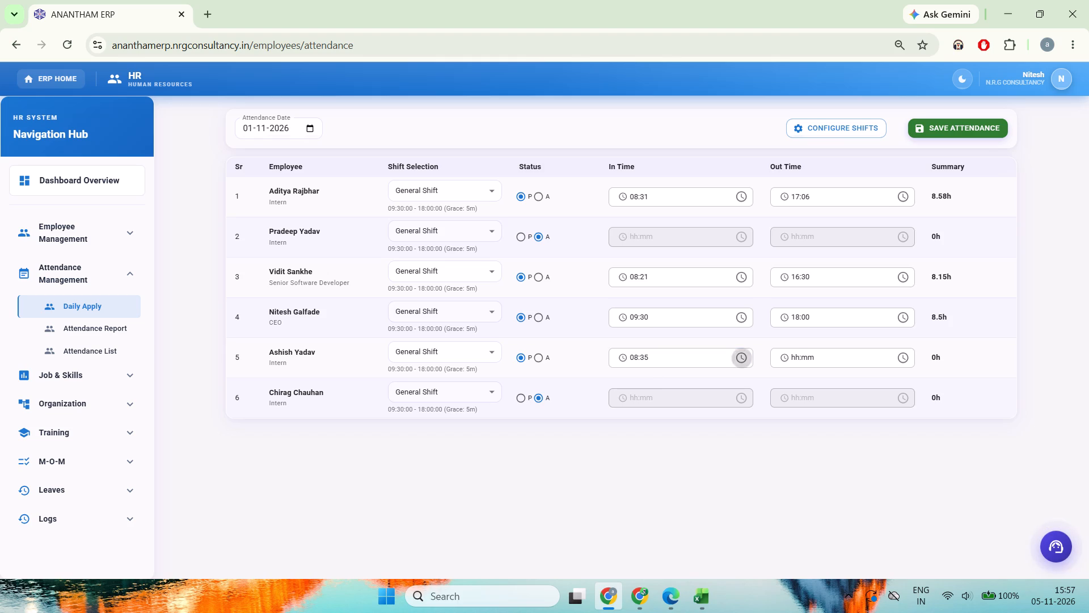
key("1")
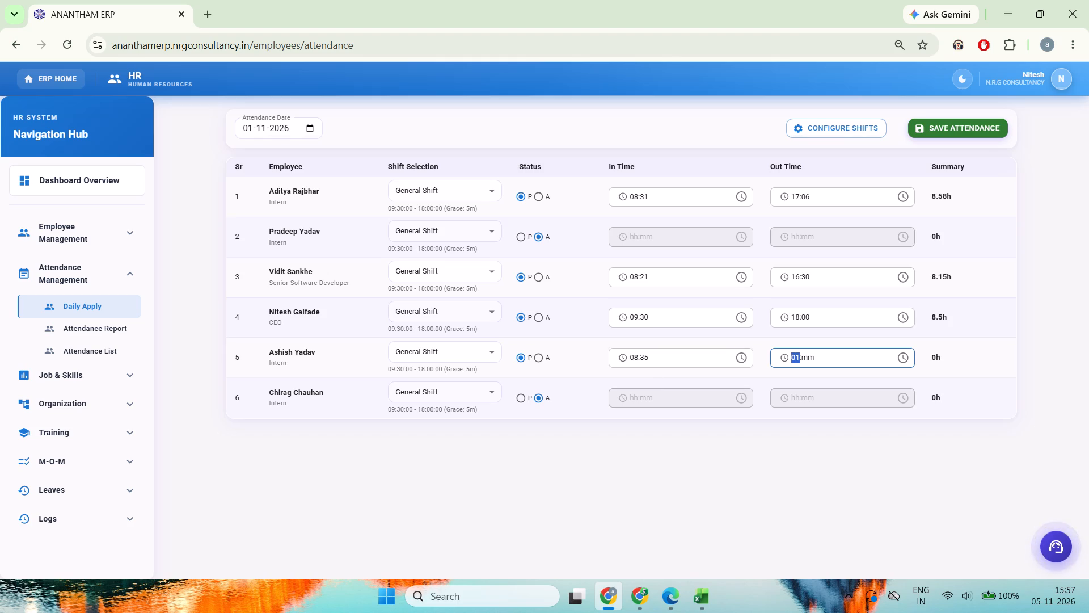
type("706")
left_click(963, 128)
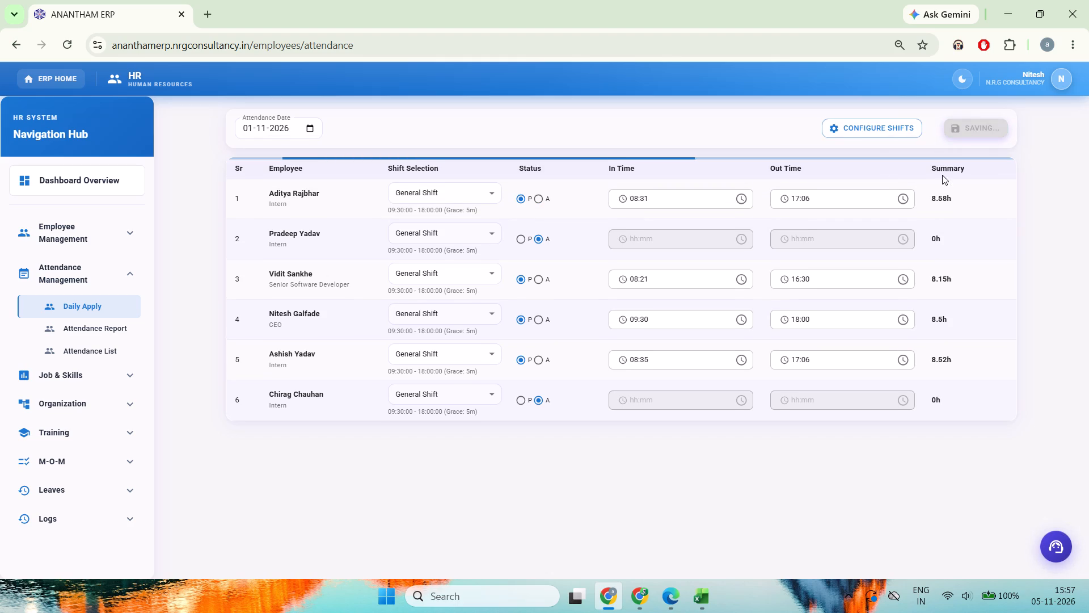
For 02-11-2026, mark the first-listed intern present with an in time of 08:29 and an out time of 17:03.
left_click(307, 131)
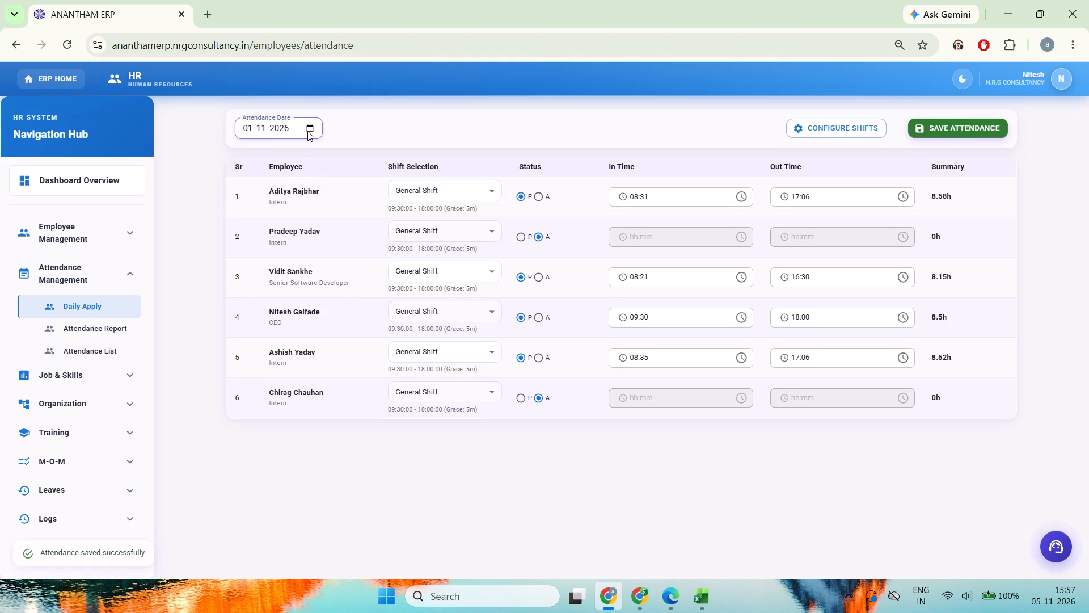
left_click(258, 188)
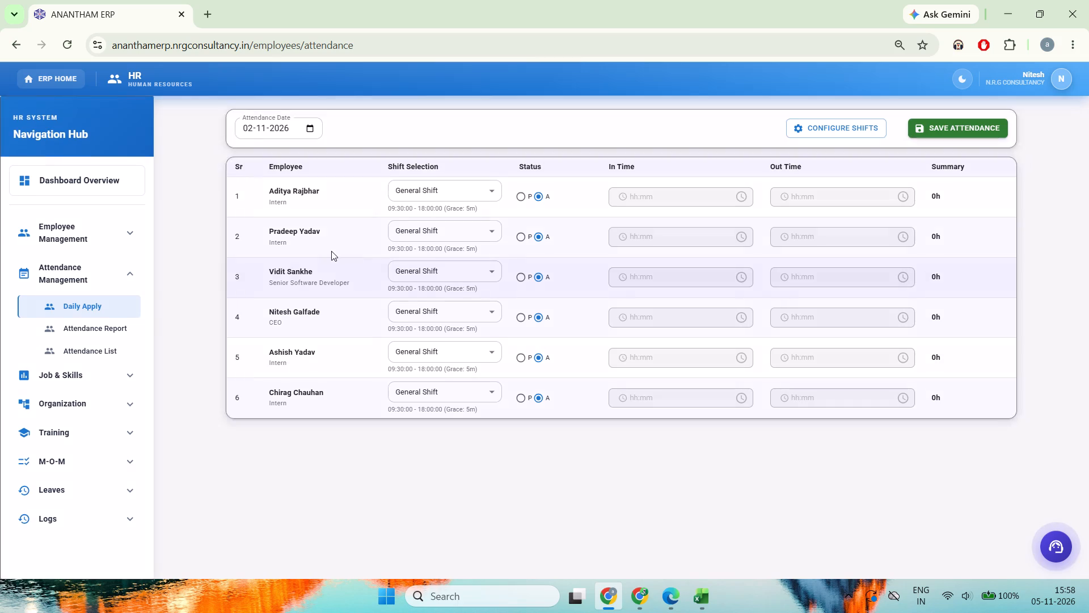
left_click(522, 199)
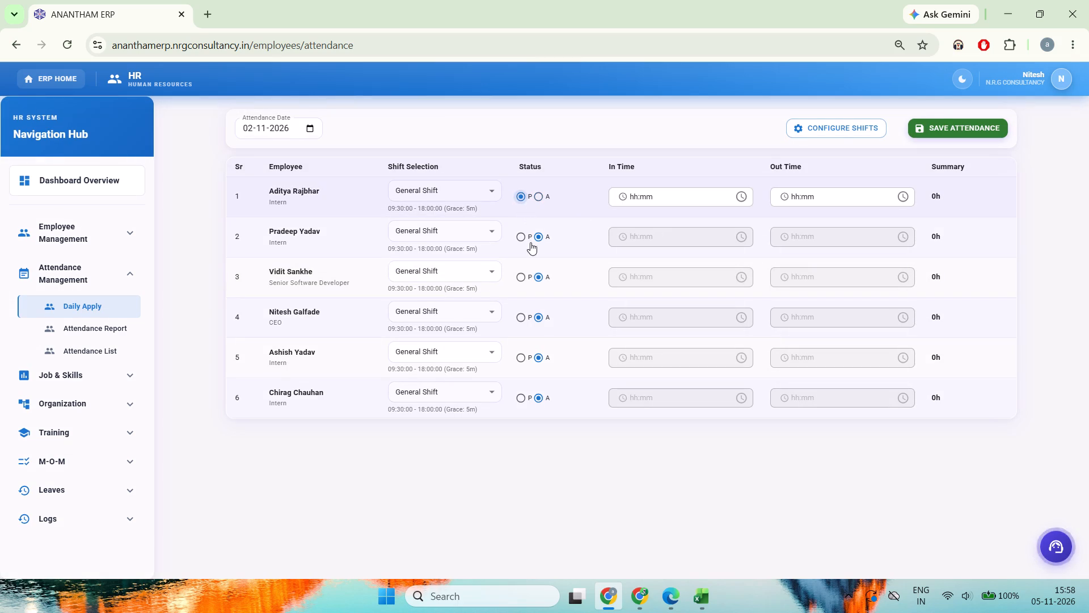
left_click(637, 198)
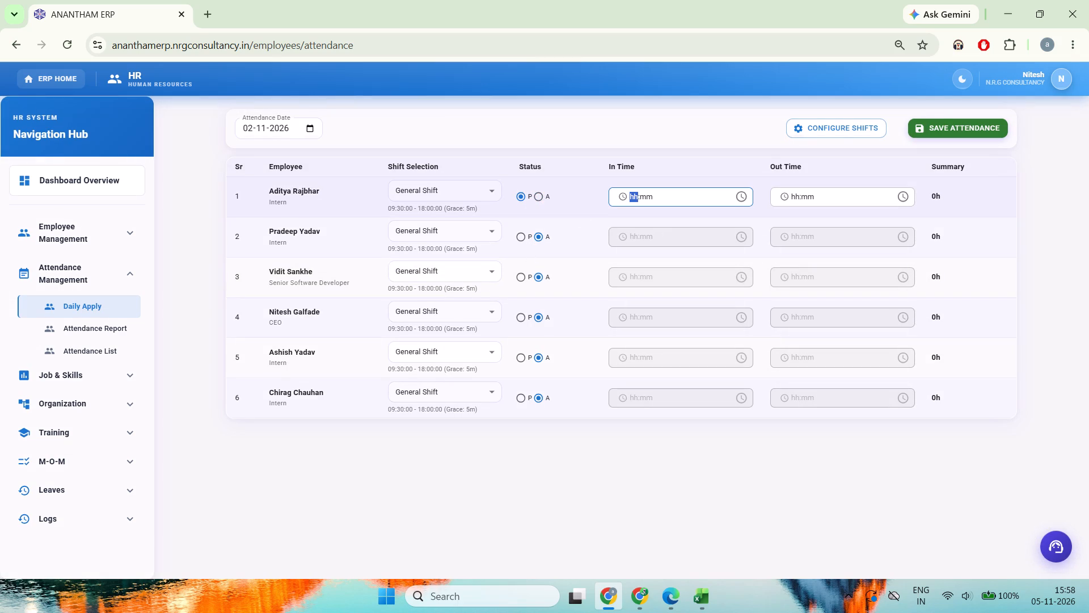
key("8")
type("29")
key("Tab")
key("Tab")
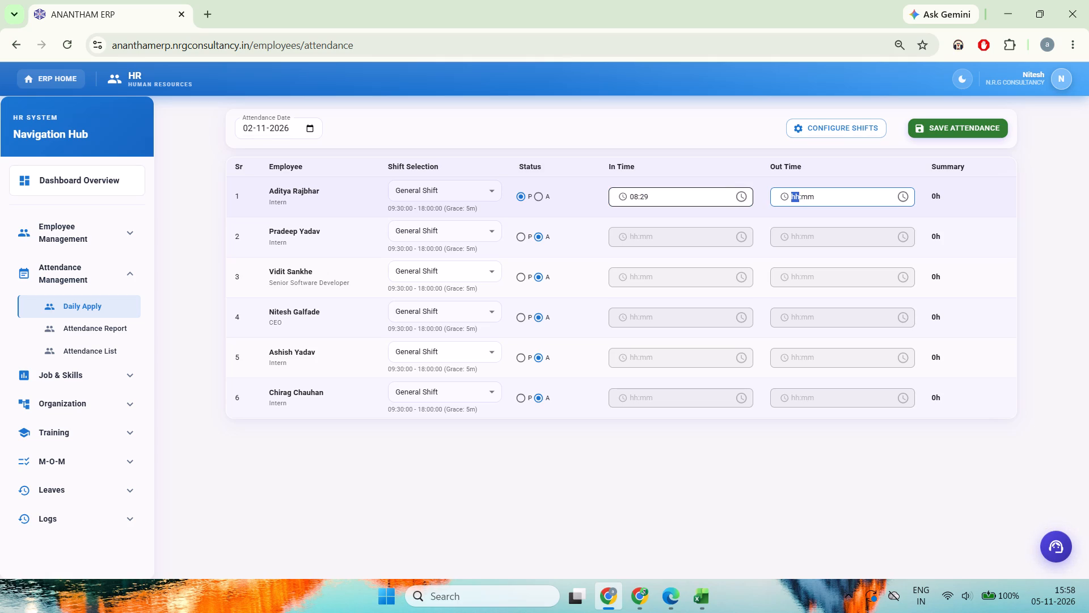
type("170")
key("3")
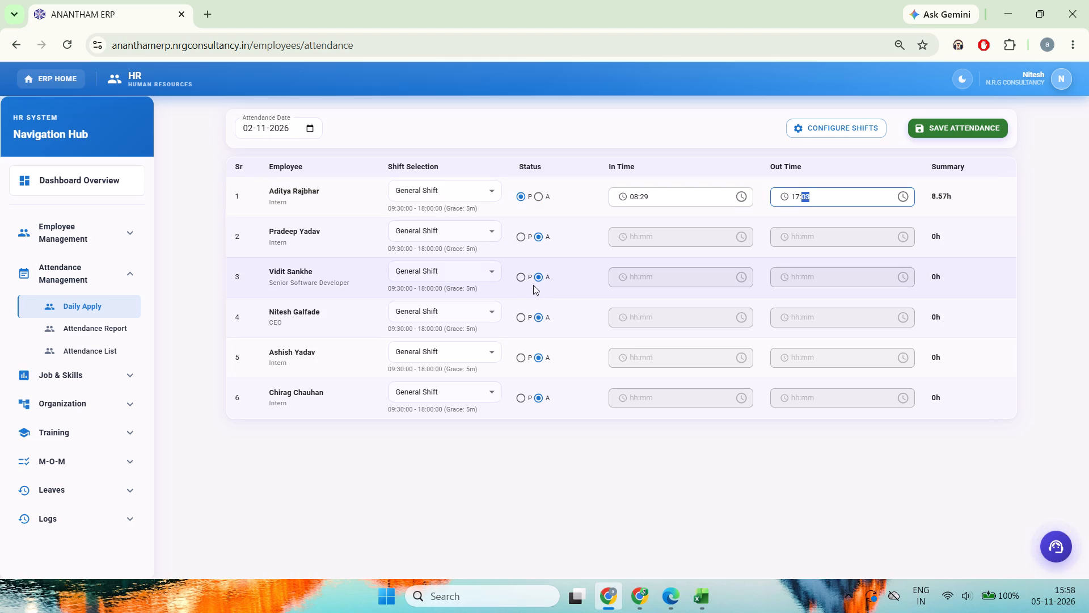
Mark the Senior Software Developer present with an in time of 08:03 and an out time of 16:37.
left_click(520, 277)
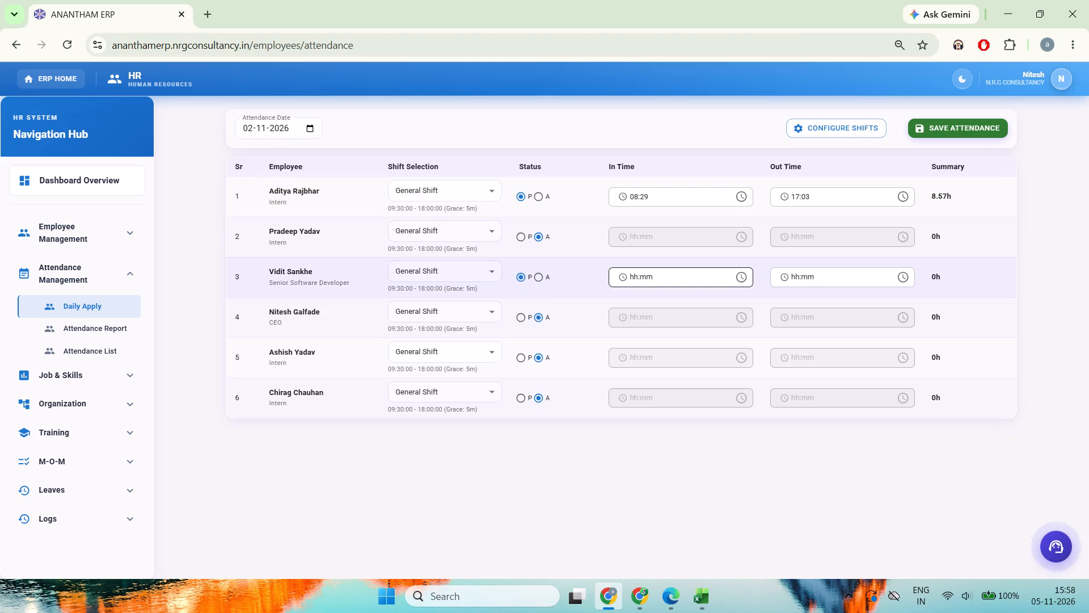
left_click(634, 275)
type("803")
key("Tab")
key("Tab")
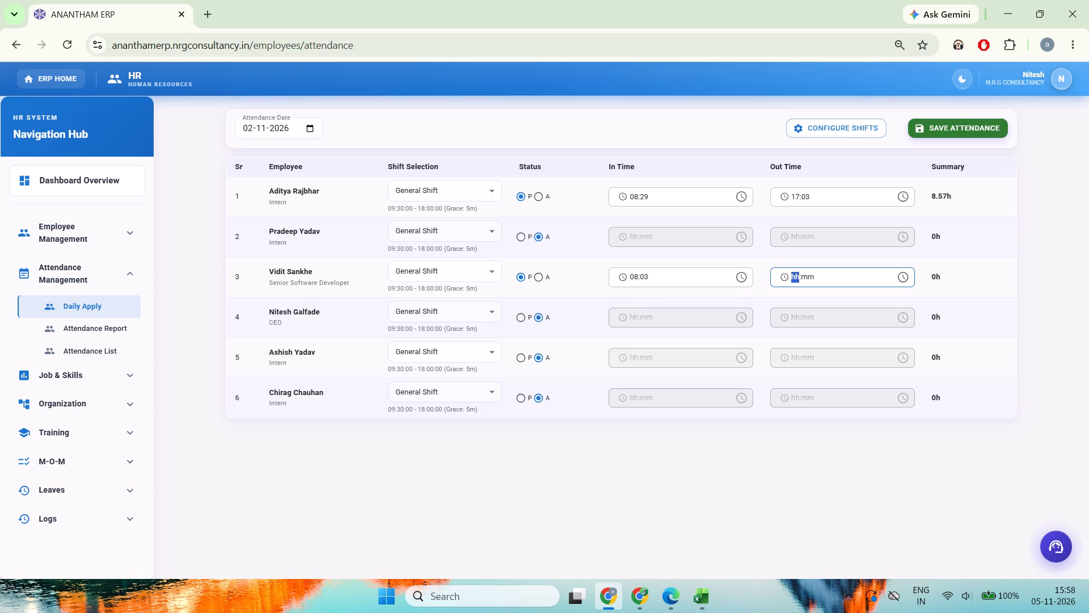
key("1")
type("66")
type("37")
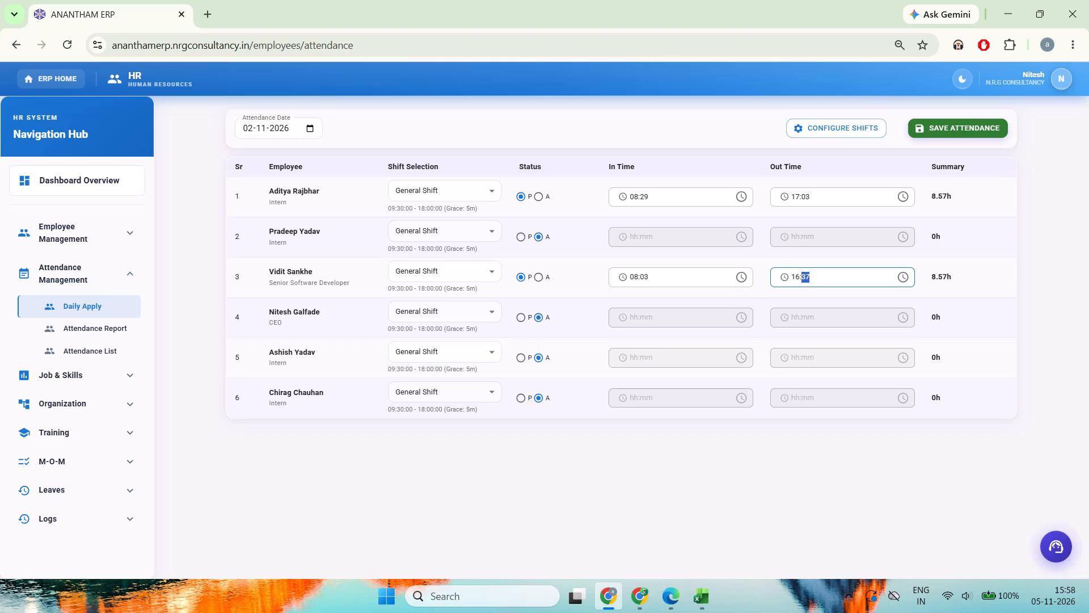
Mark the CEO present with an in time of 09:30 and an out time of 18:00.
left_click(520, 318)
left_click(634, 321)
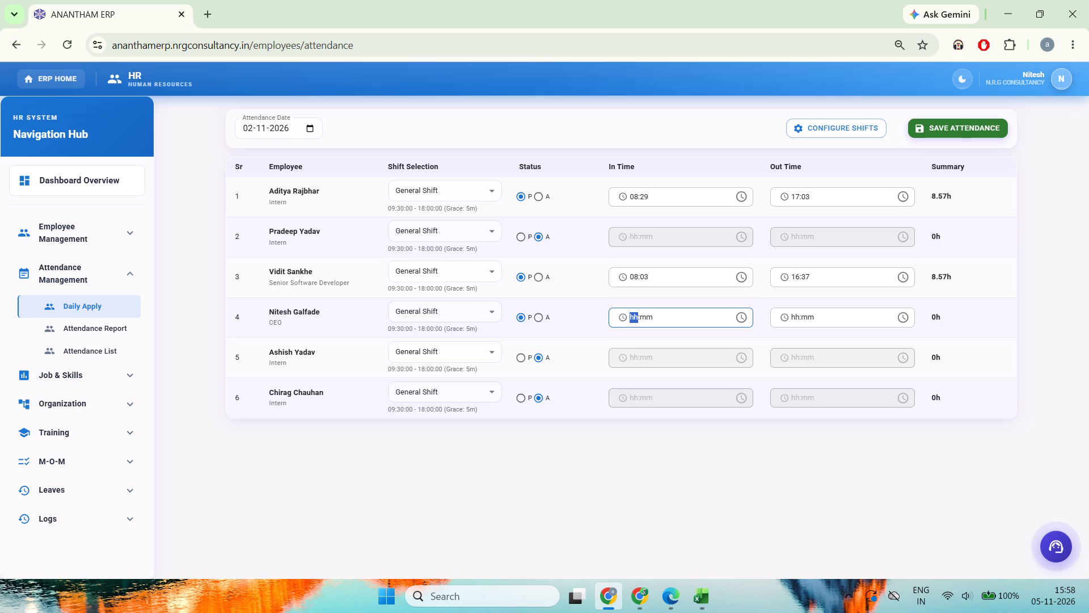
type("930")
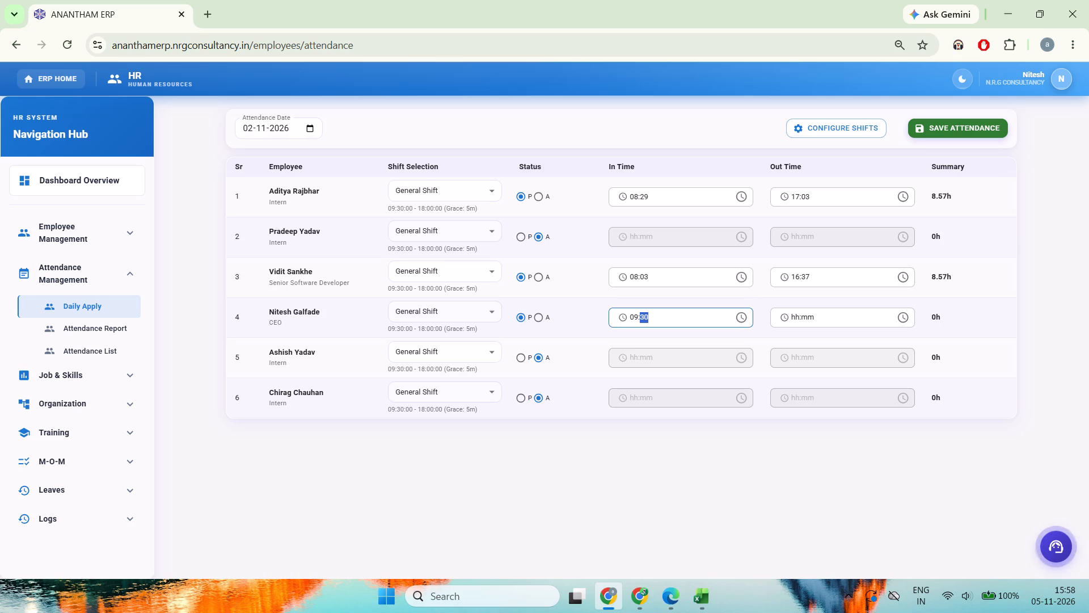
key("Tab")
key("Tab")
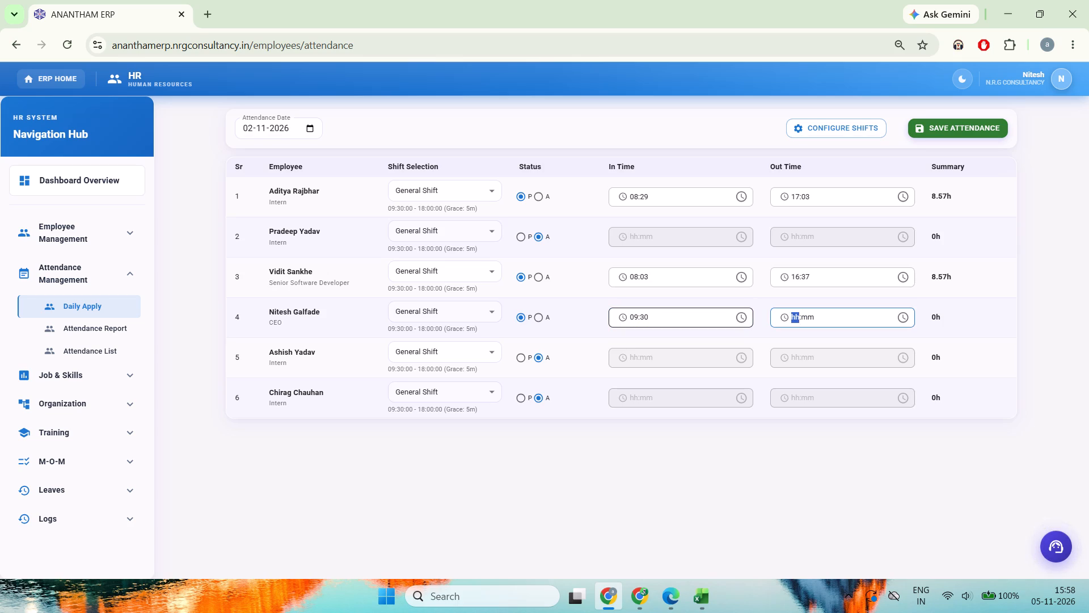
type("18")
type("00")
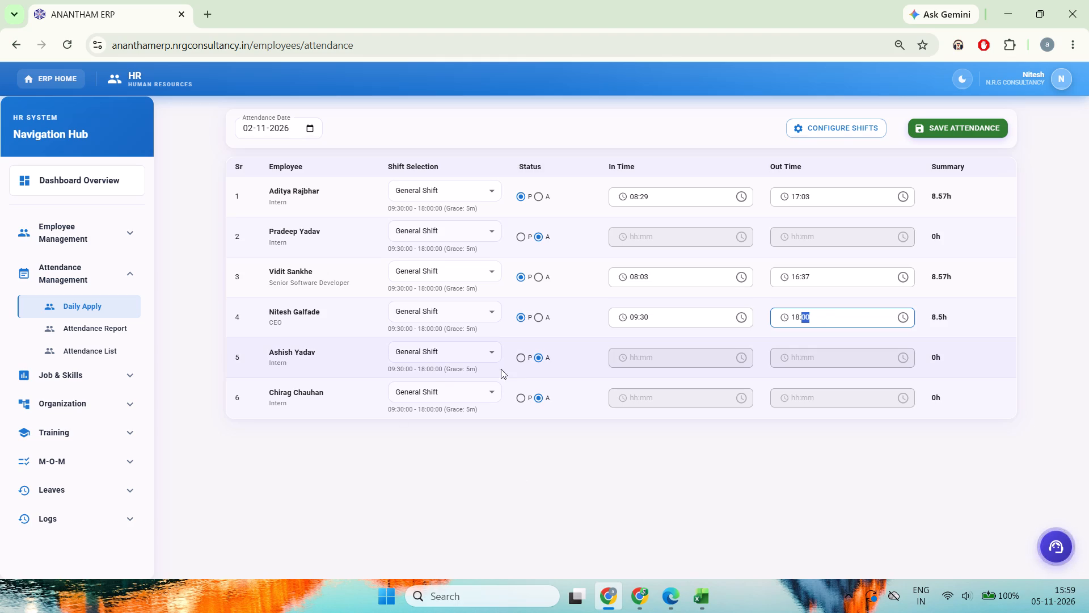
Mark the intern in row 5 present from 08:35 to 17:03 and save the 02-11-2026 attendance.
left_click(518, 358)
left_click(634, 360)
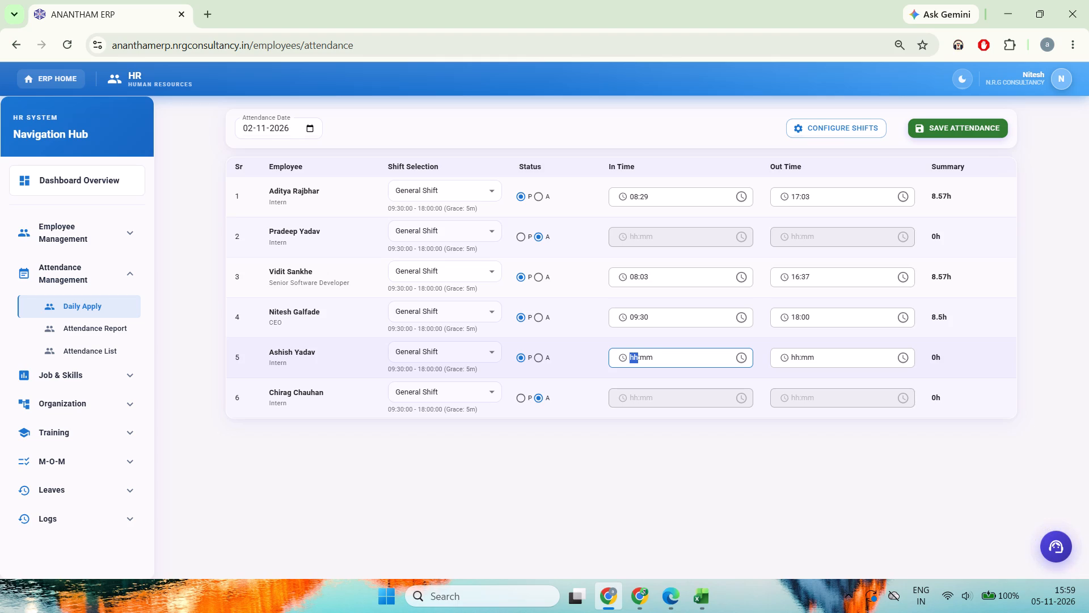
type("835")
key("Tab")
key("Tab")
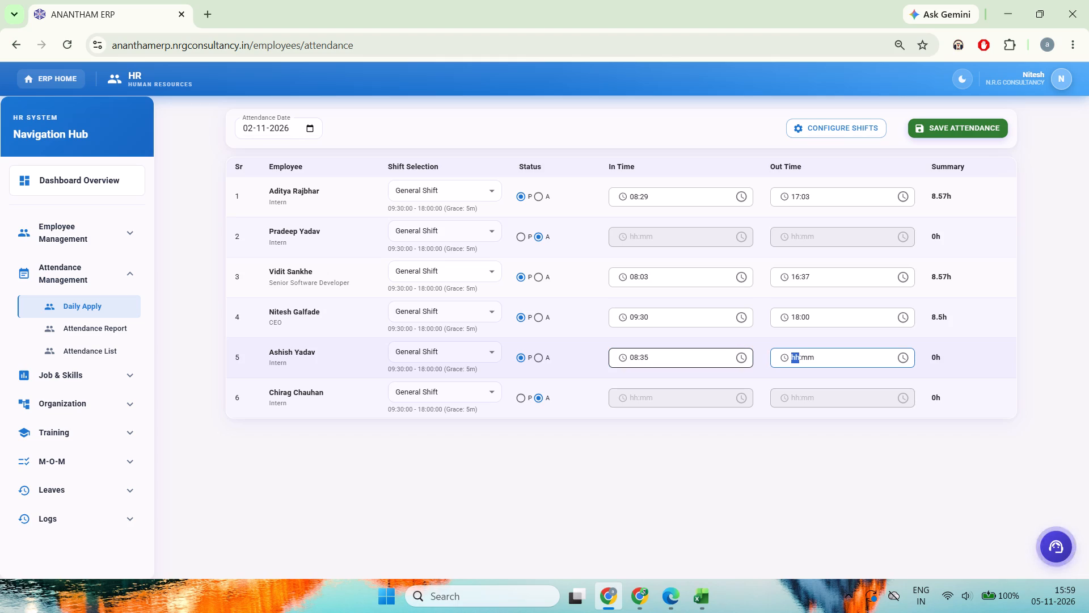
type("1703")
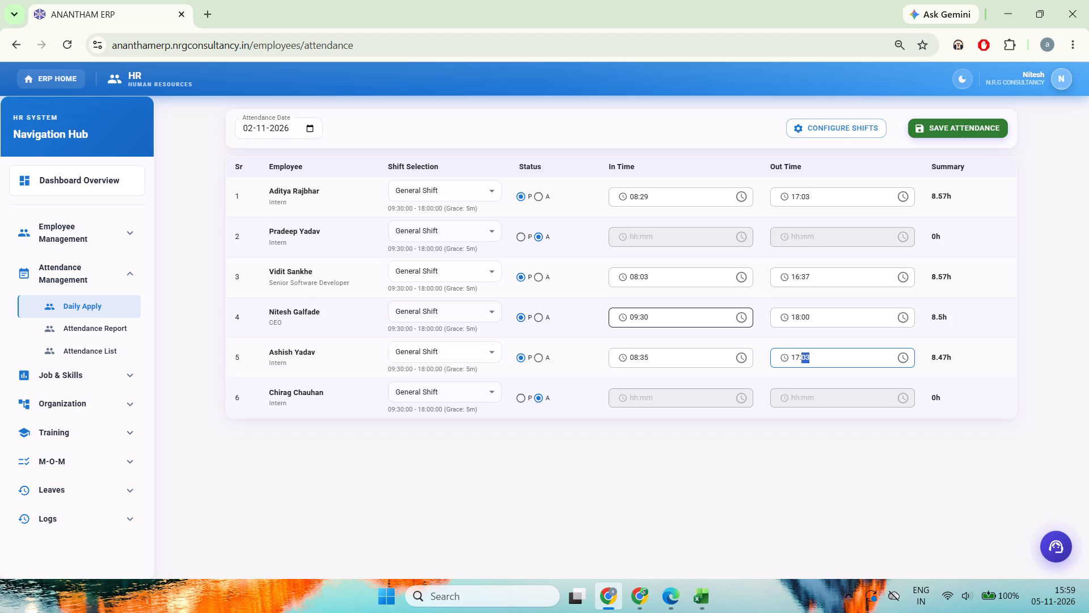
left_click(960, 131)
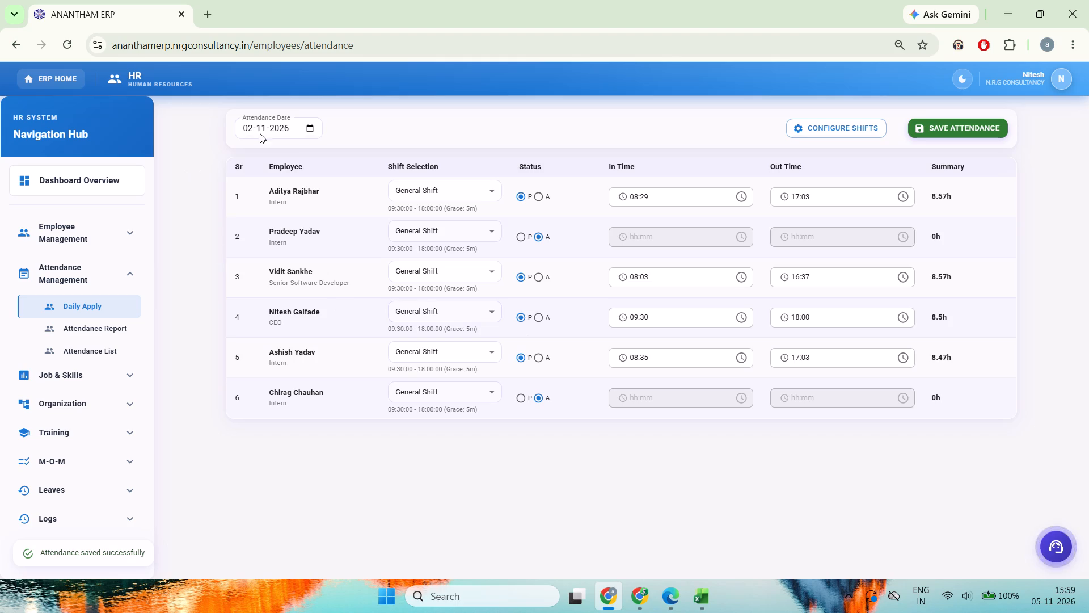
For 03-11-2026, mark the first-listed intern present with an in time of 08:33 and an out time of 17:07.
left_click(310, 131)
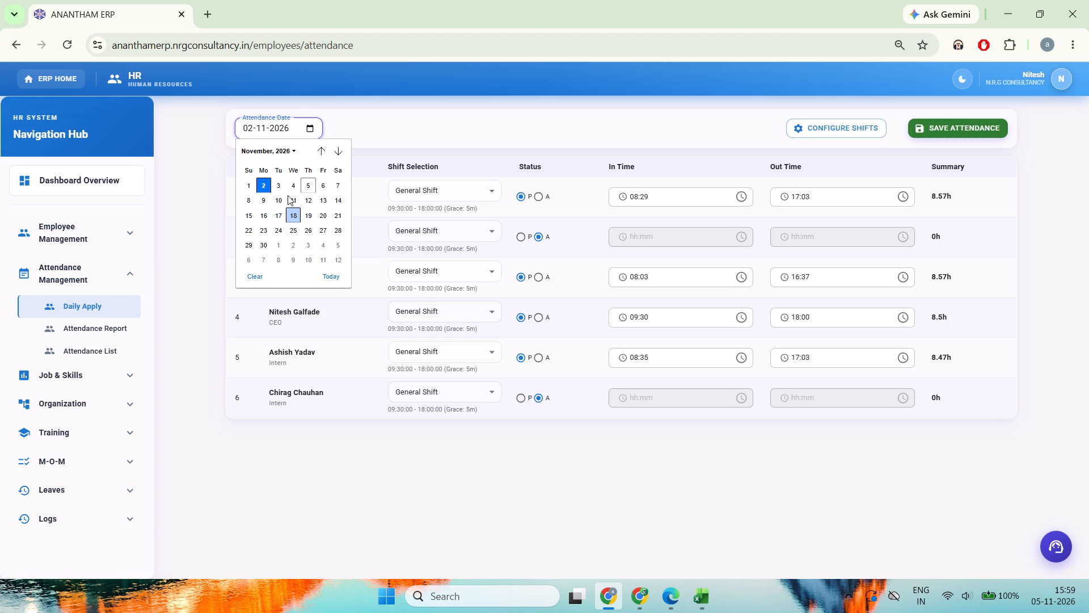
left_click(281, 186)
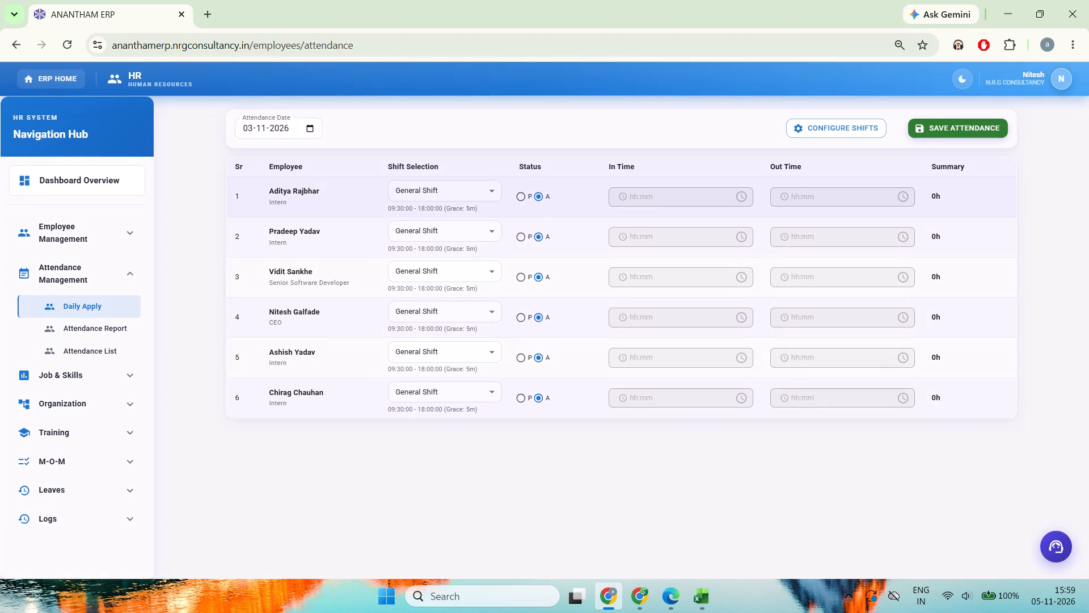
left_click(517, 198)
left_click(638, 201)
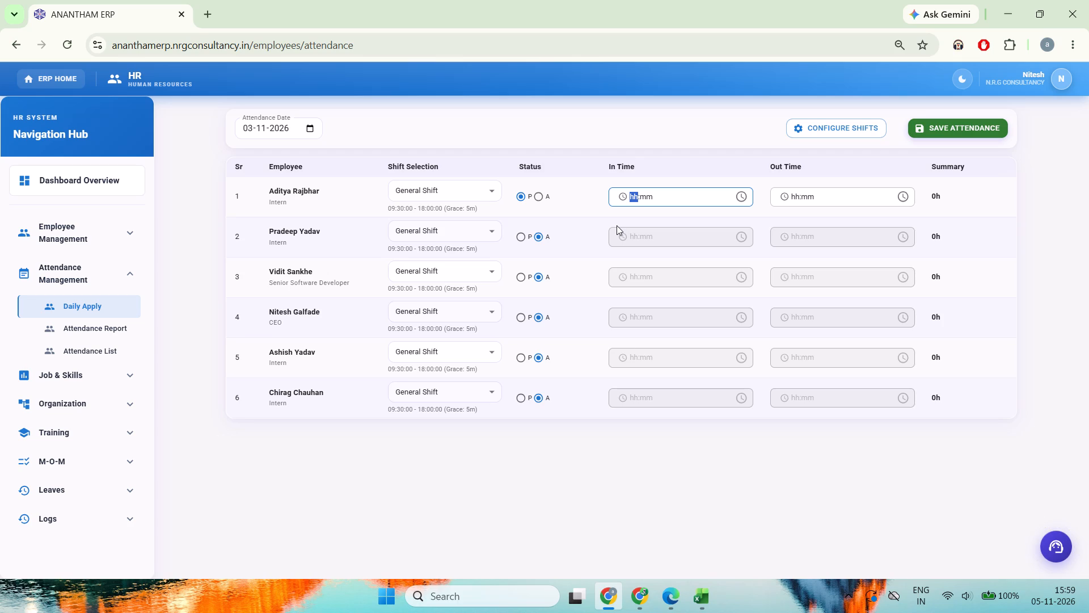
key("8")
key("3")
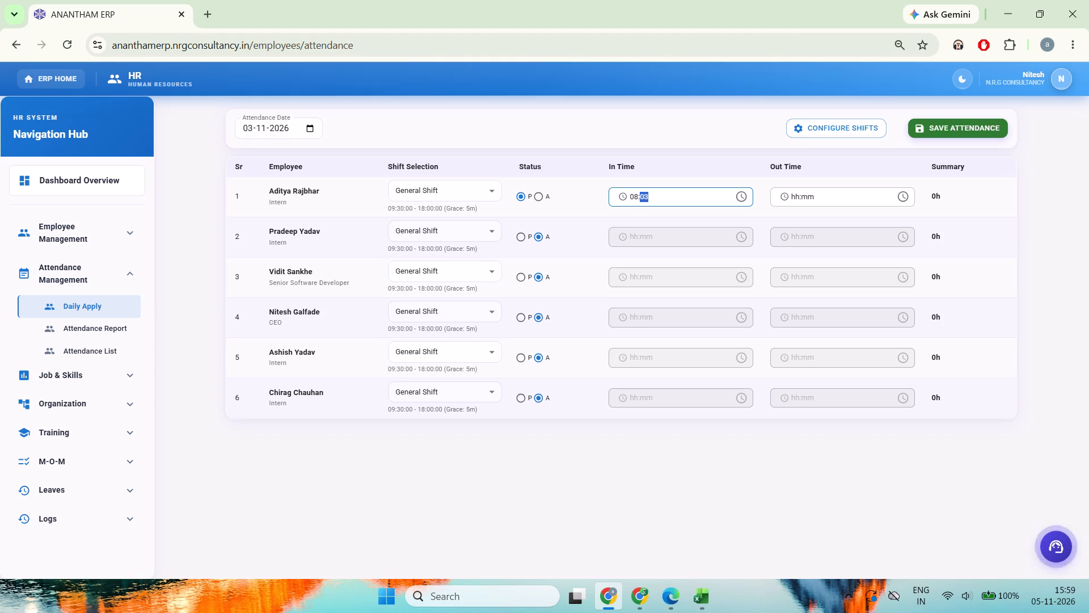
key("3")
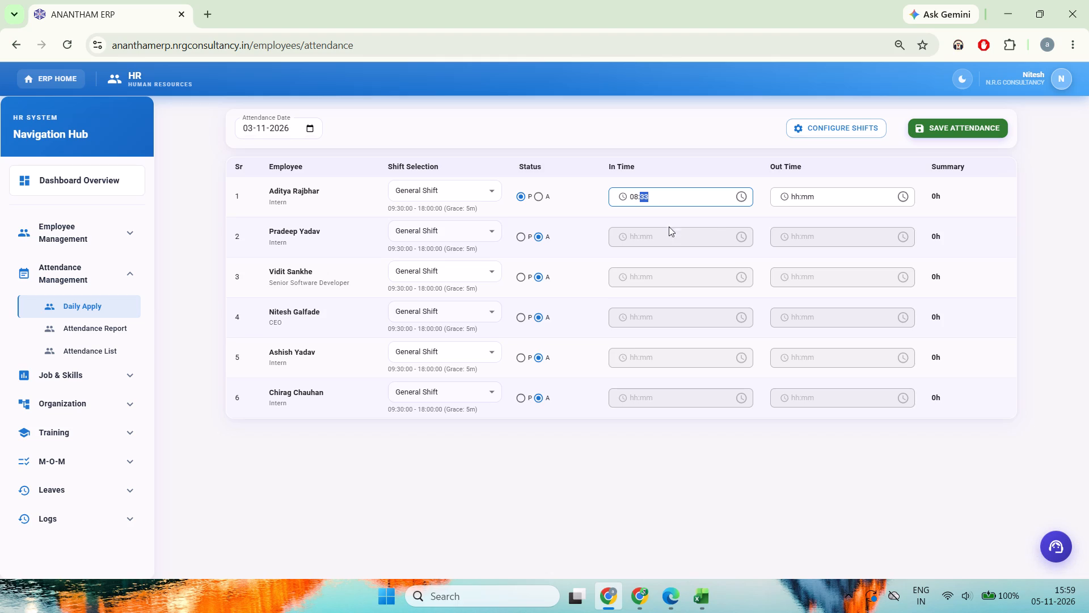
left_click(790, 202)
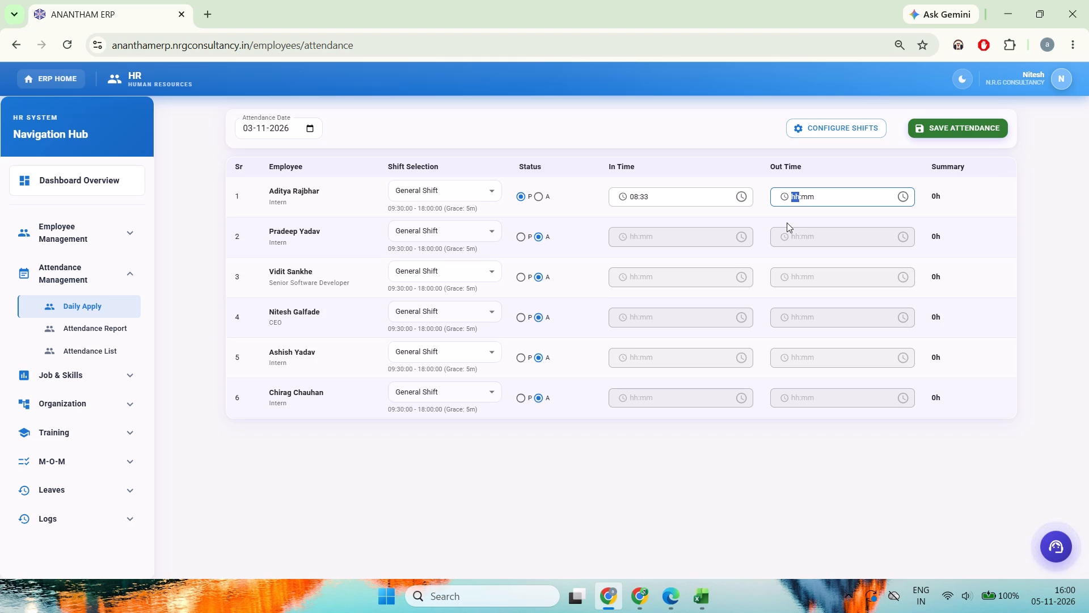
type("507")
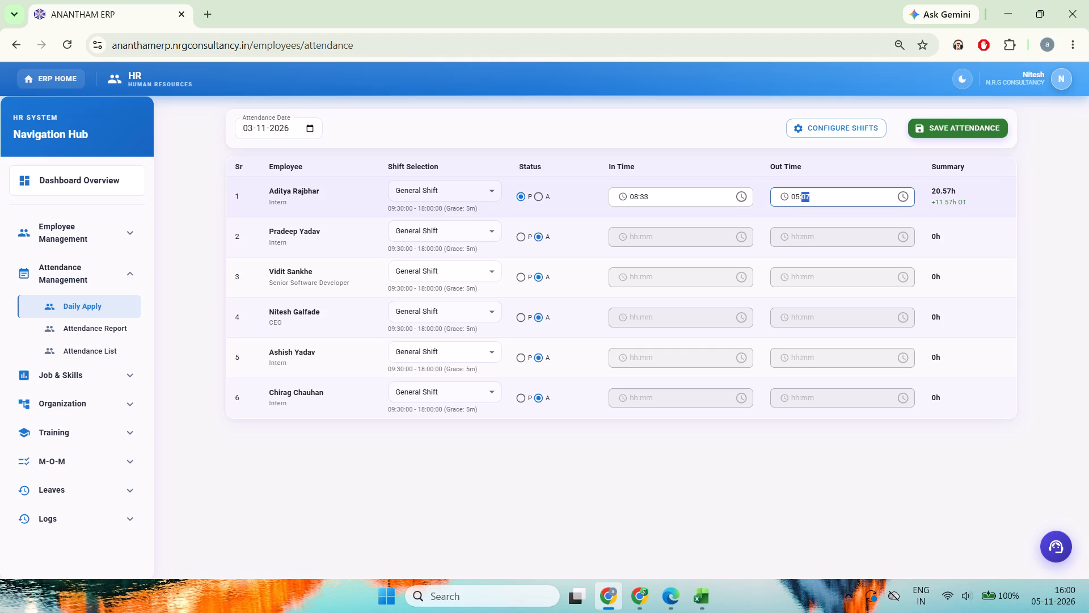
left_click(795, 196)
type("17")
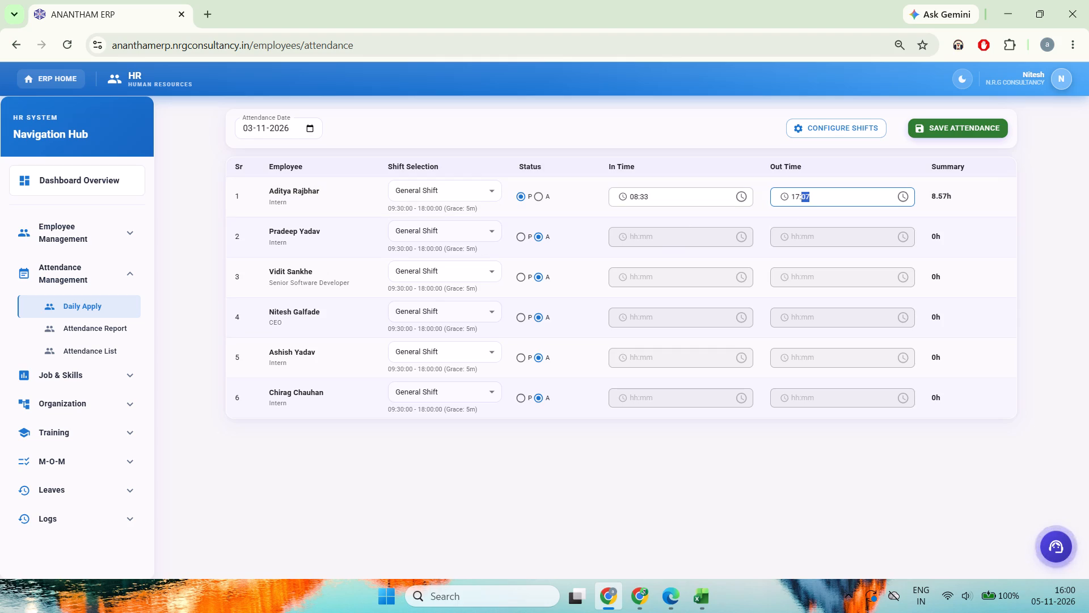
Mark the Senior Software Developer present with an in time of 08:31 and an out time of 17:00.
left_click(520, 277)
left_click(637, 274)
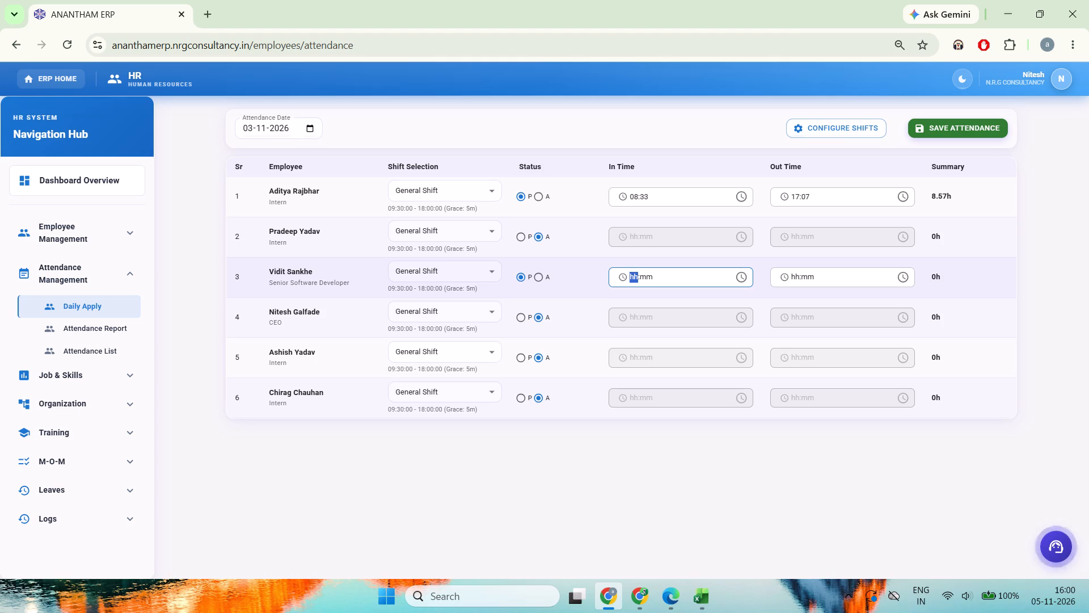
key("8")
key("3")
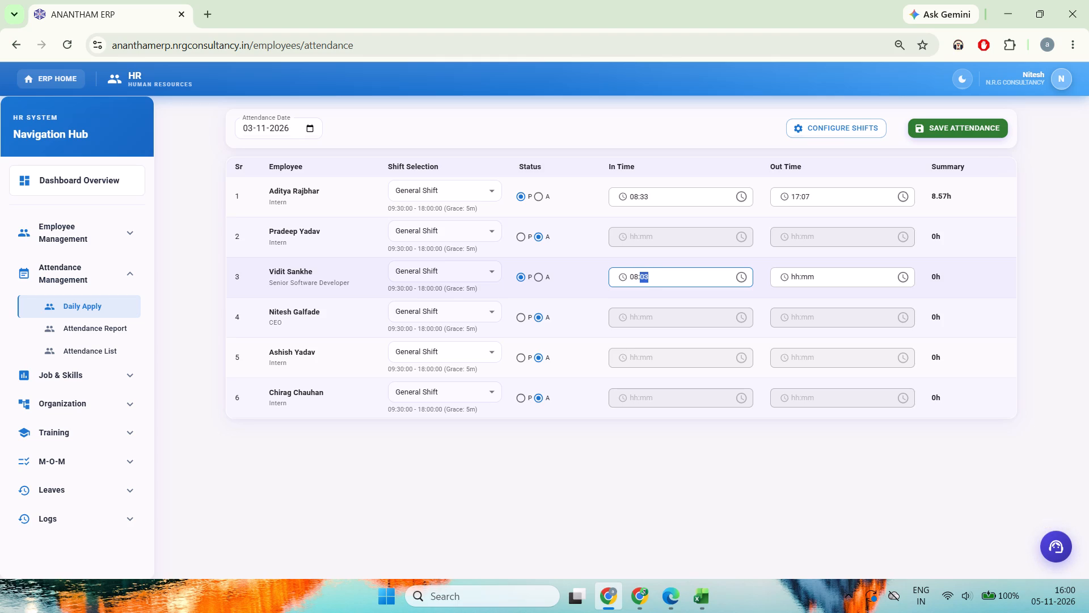
key("1")
key("Tab")
key("Tab")
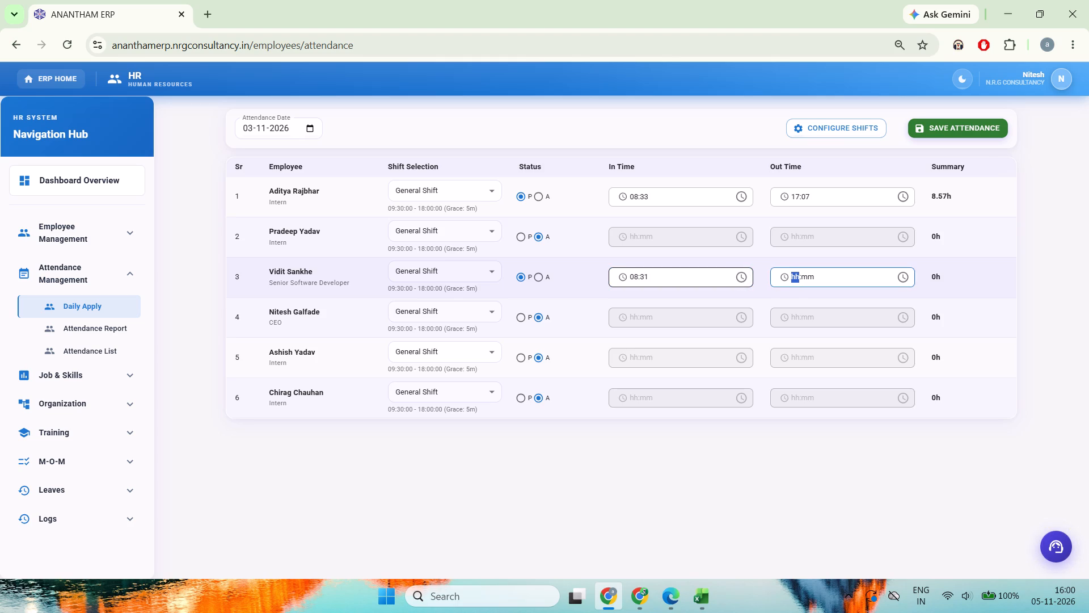
key("1")
key("7")
type("00")
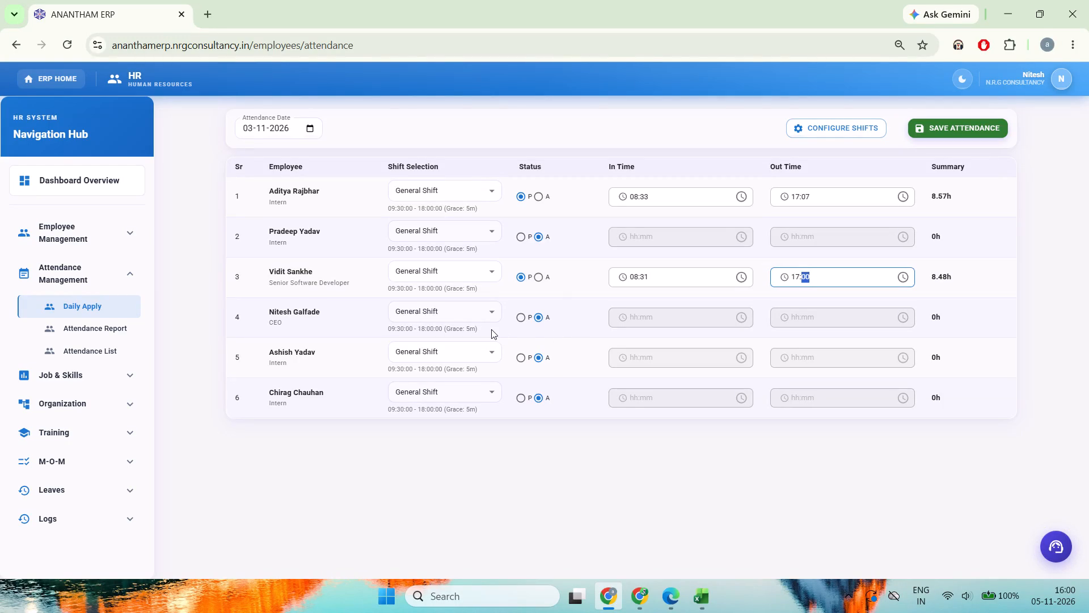
Mark the intern in row 5 present with an in time of 08:34 and an out time of 17:08.
left_click(521, 358)
left_click(632, 348)
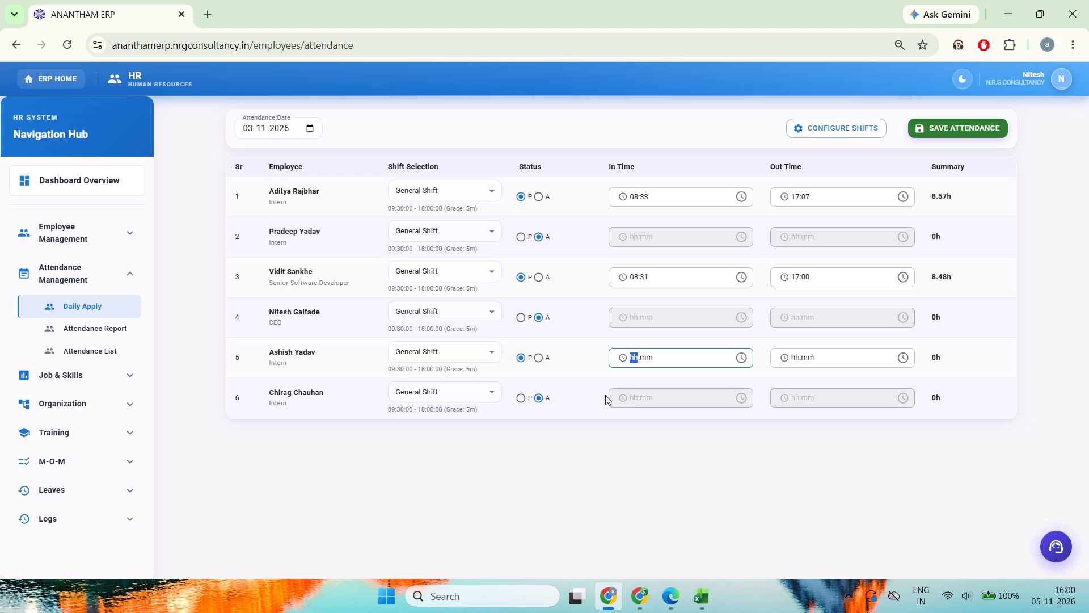
type("834")
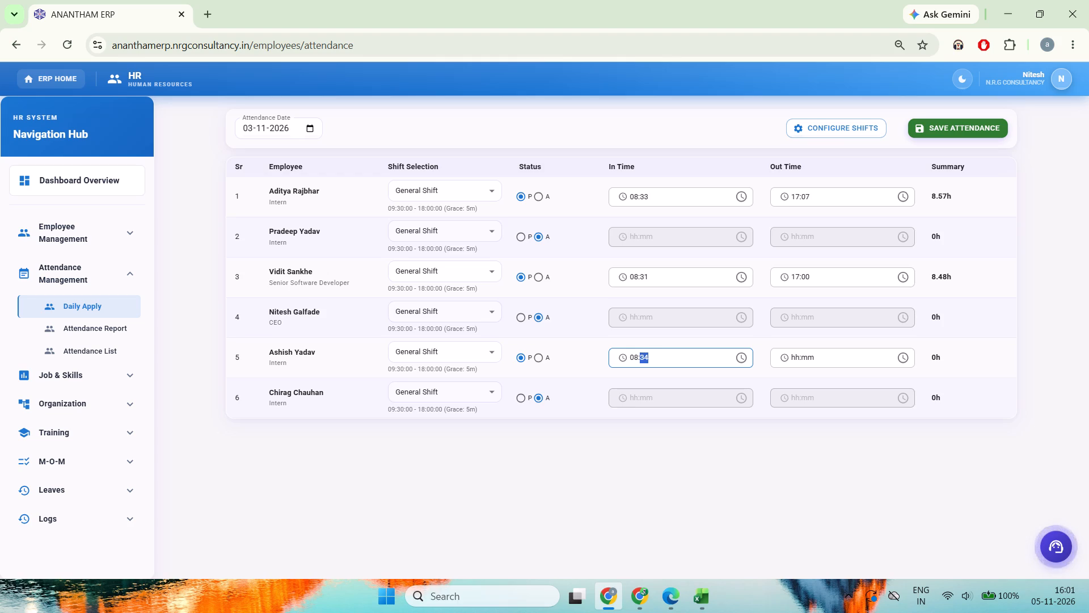
left_click(803, 359)
left_click(792, 358)
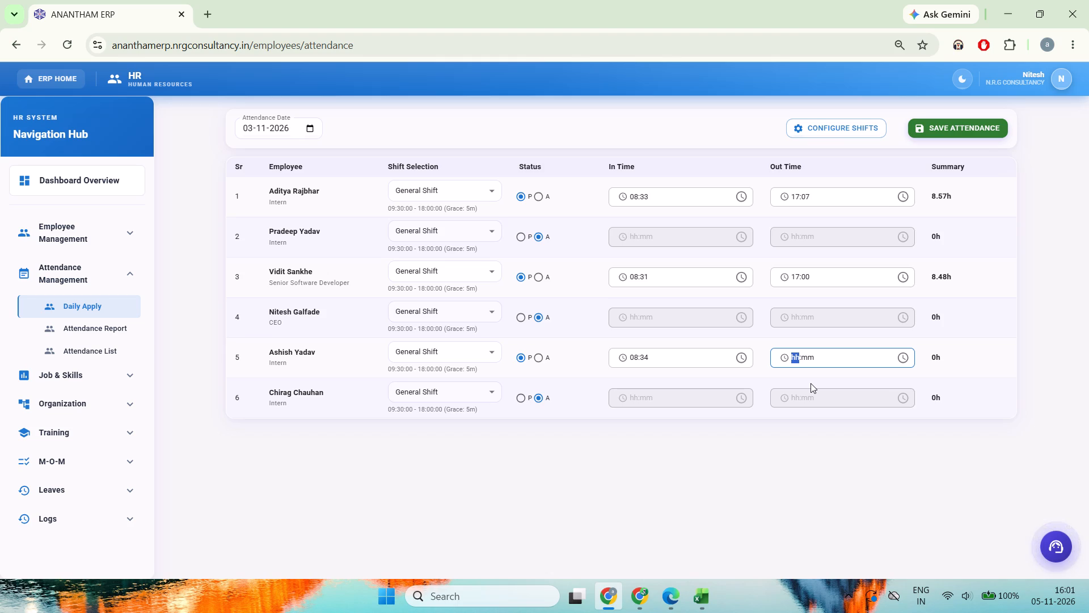
type("170")
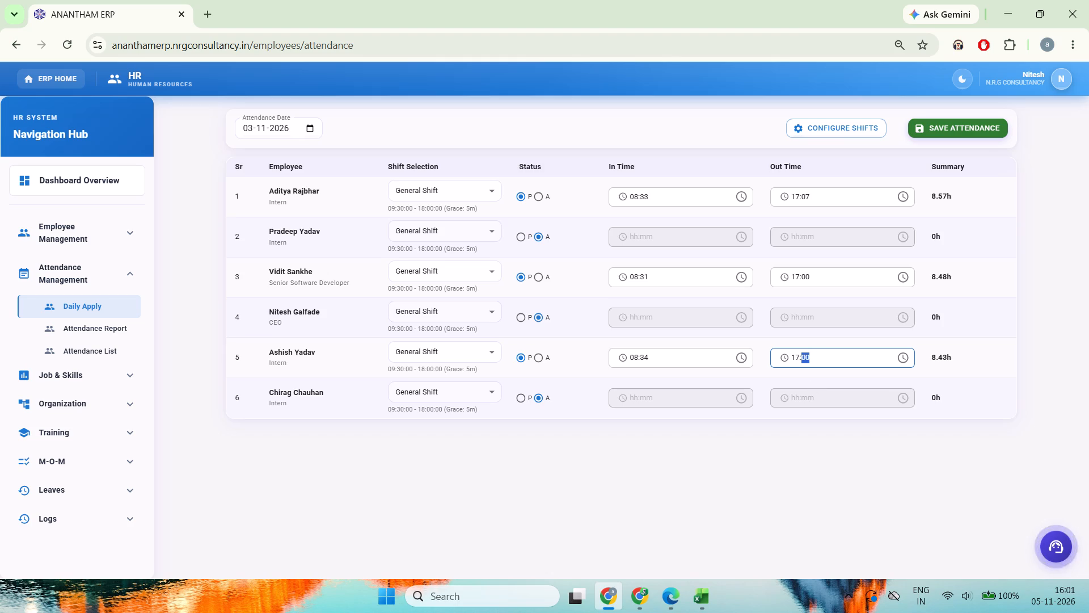
type("88")
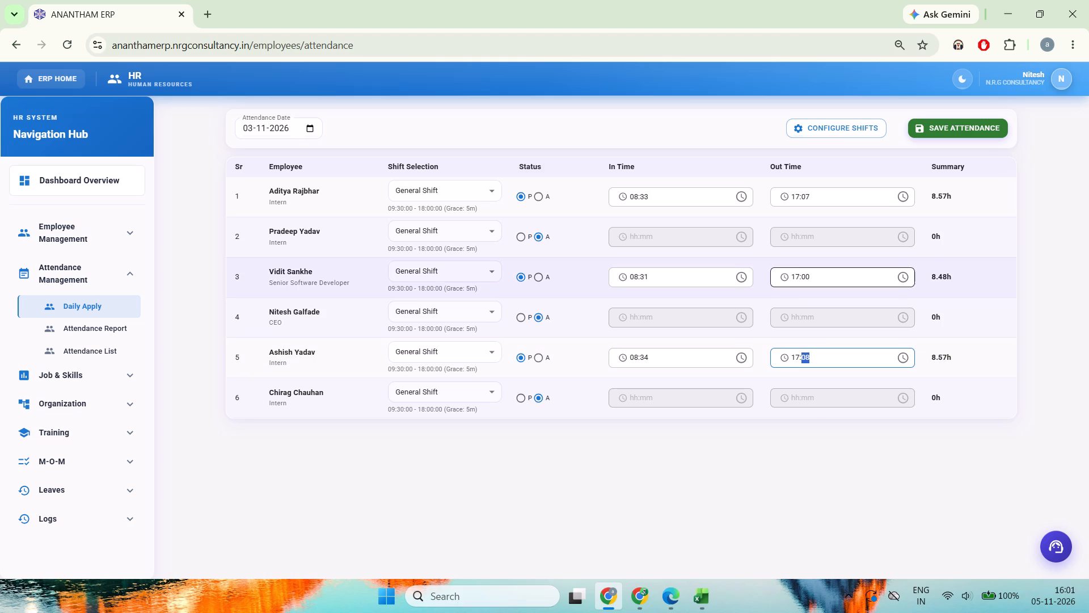
Set the Senior Software Developer's out time to 19:30 and save the 03-11-2026 attendance.
left_click(790, 278)
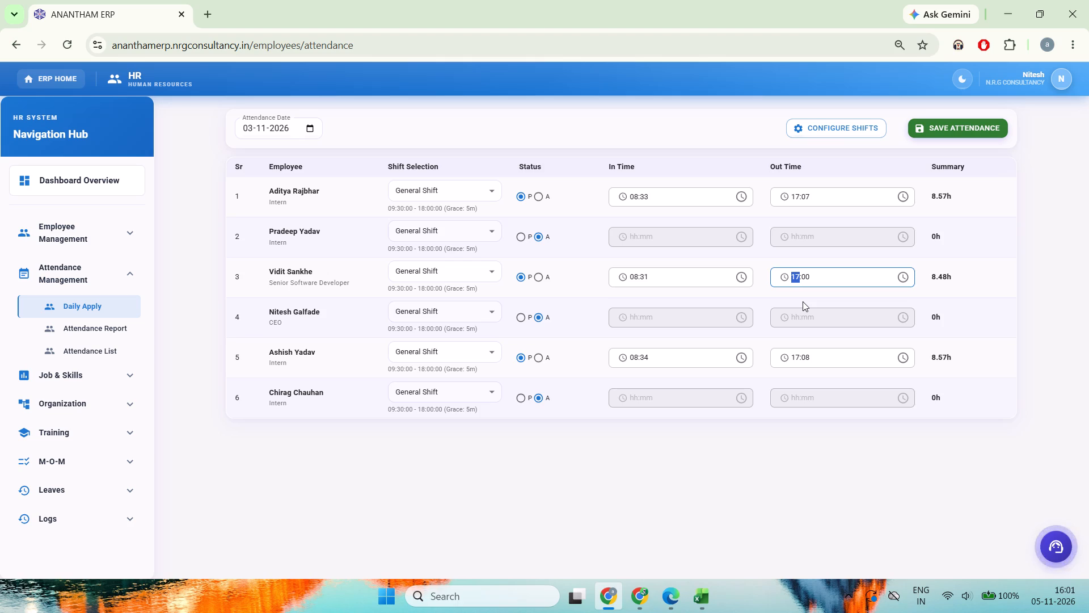
type("19")
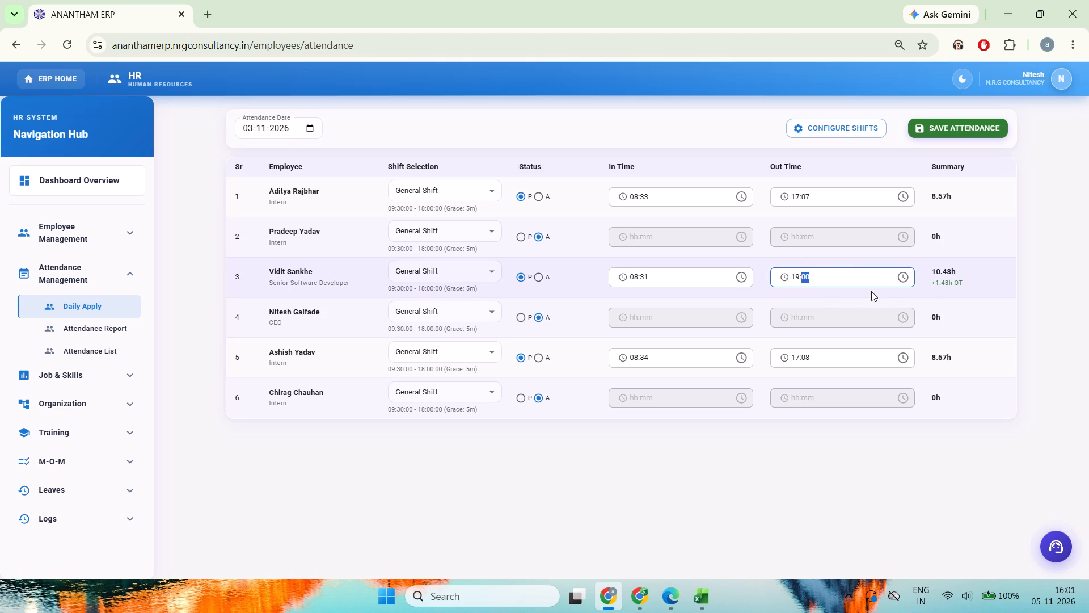
type("30")
left_click(945, 133)
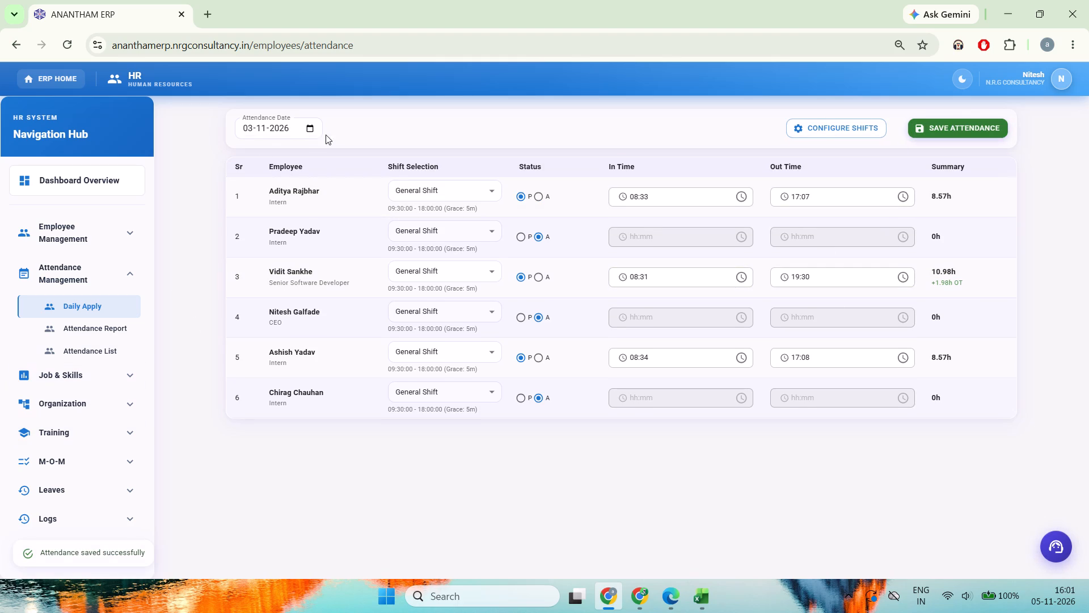
For 01-11-2026, mark the first-listed intern, Senior Software Developer, CEO and row 5 intern absent and save the attendance.
left_click(306, 127)
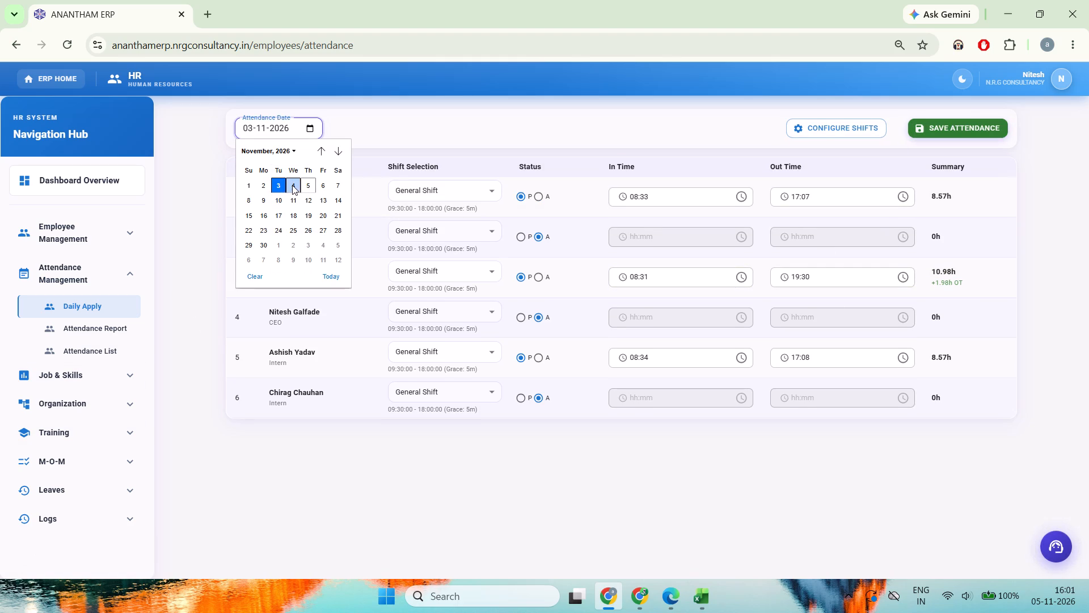
left_click(292, 185)
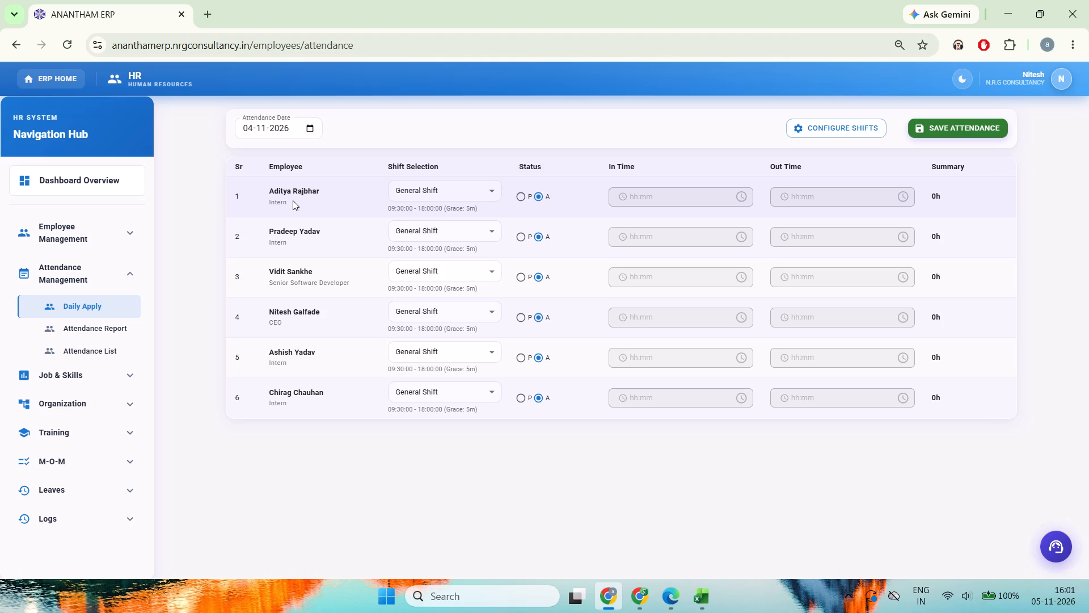
left_click(309, 127)
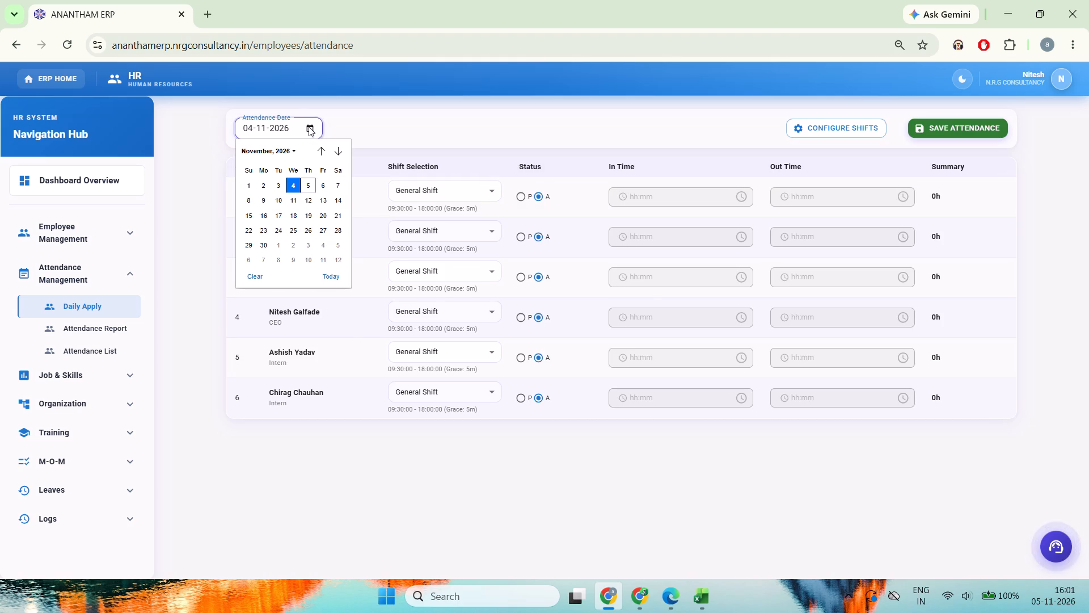
left_click(251, 185)
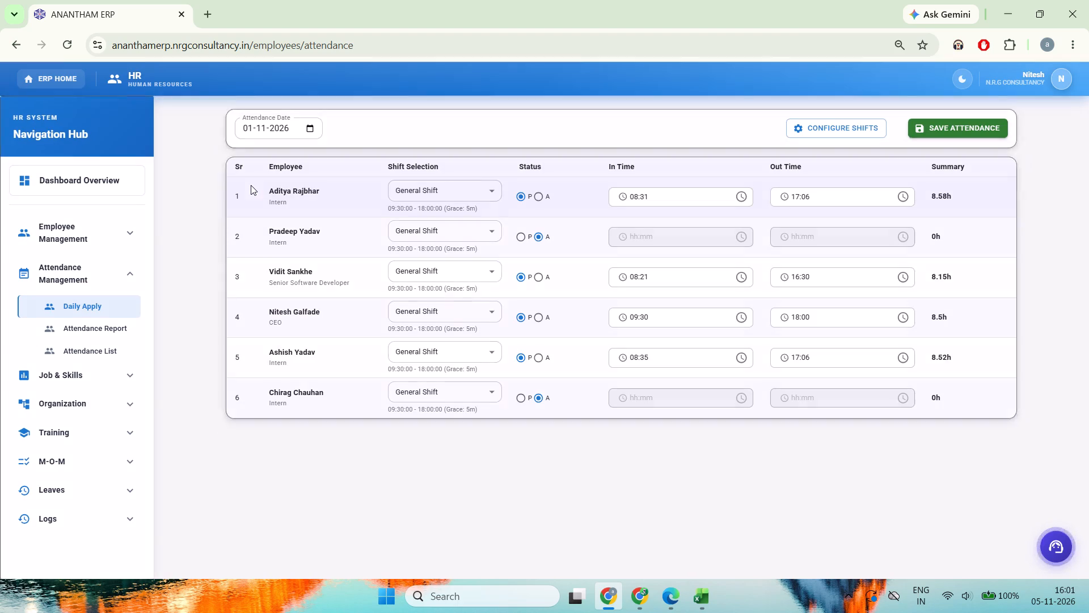
left_click(541, 192)
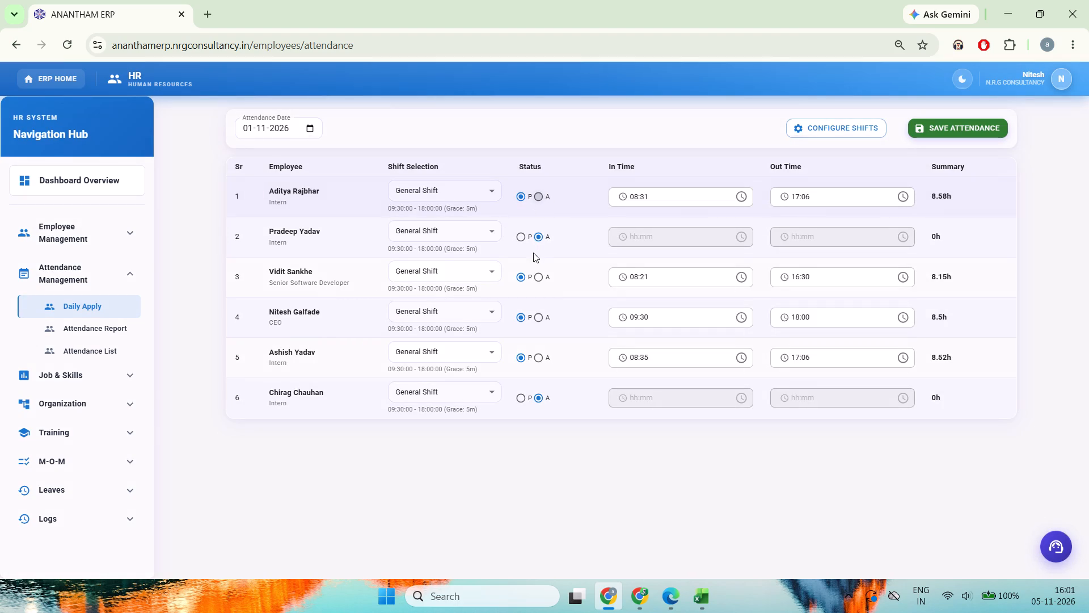
left_click(538, 284)
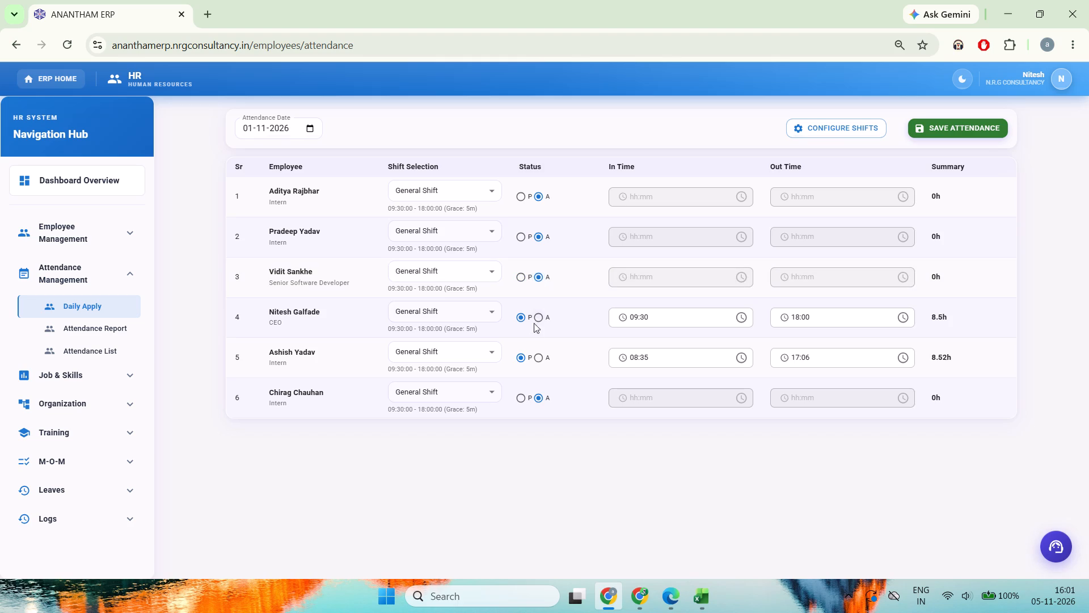
left_click(533, 317)
left_click(534, 351)
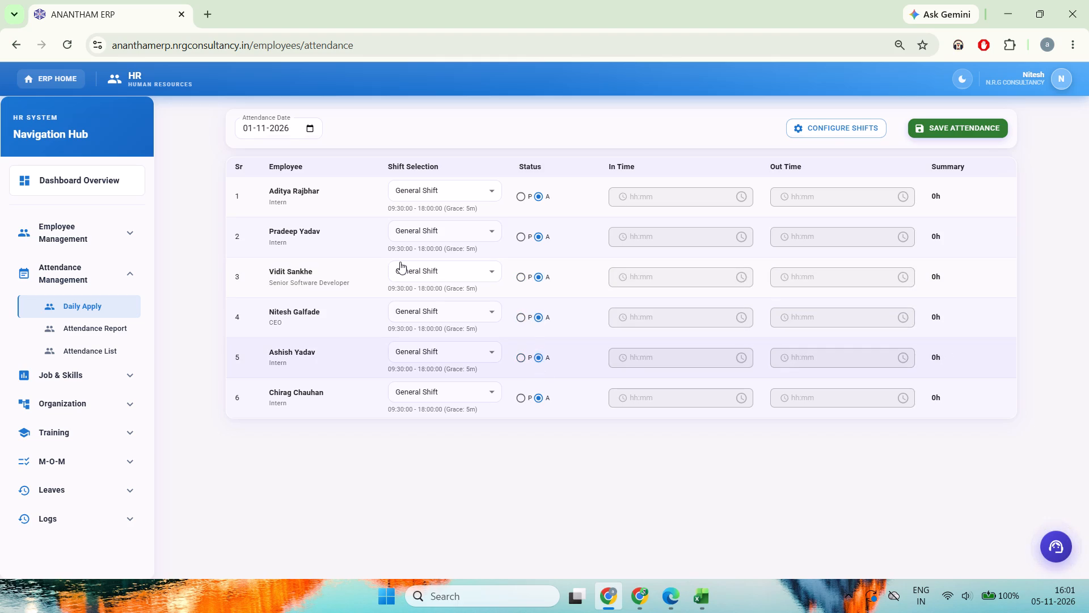
left_click(987, 125)
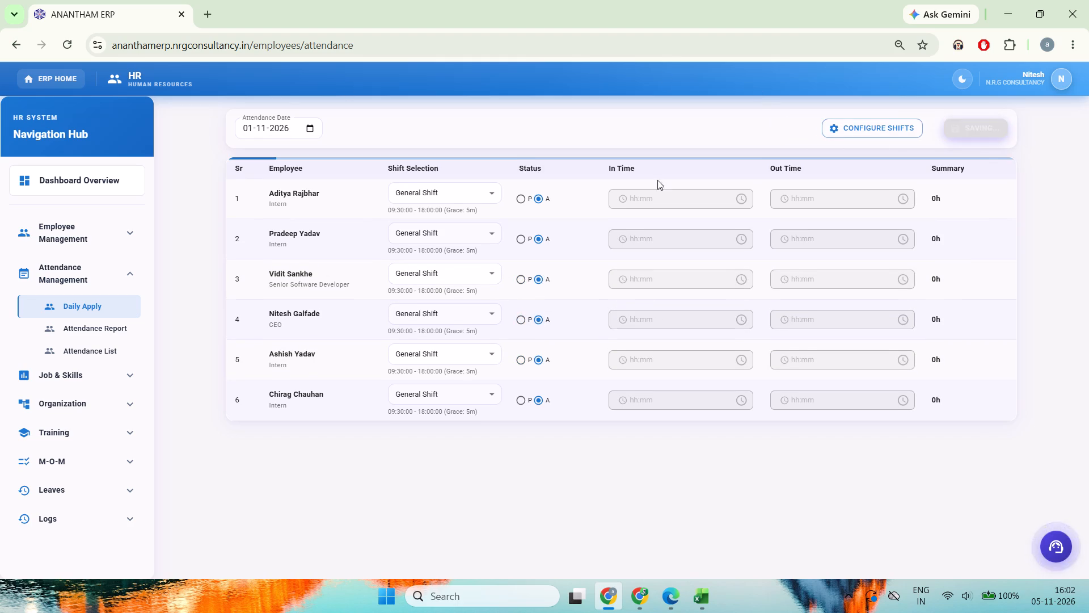
For 02-11-2026, set the first-listed intern's in time to 08:31 and out time to 17:06.
left_click(310, 128)
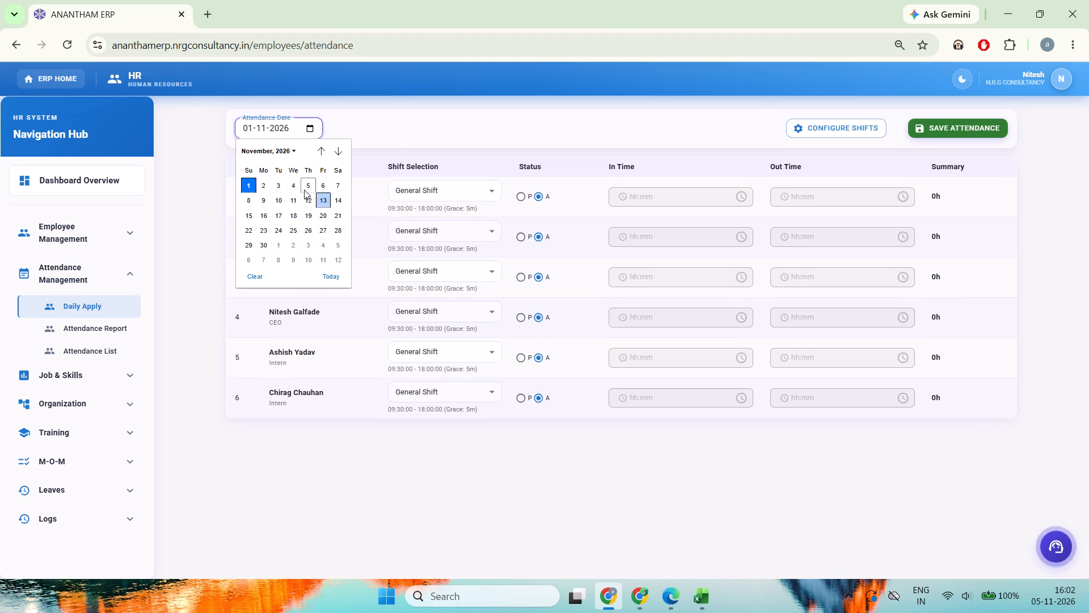
left_click(265, 183)
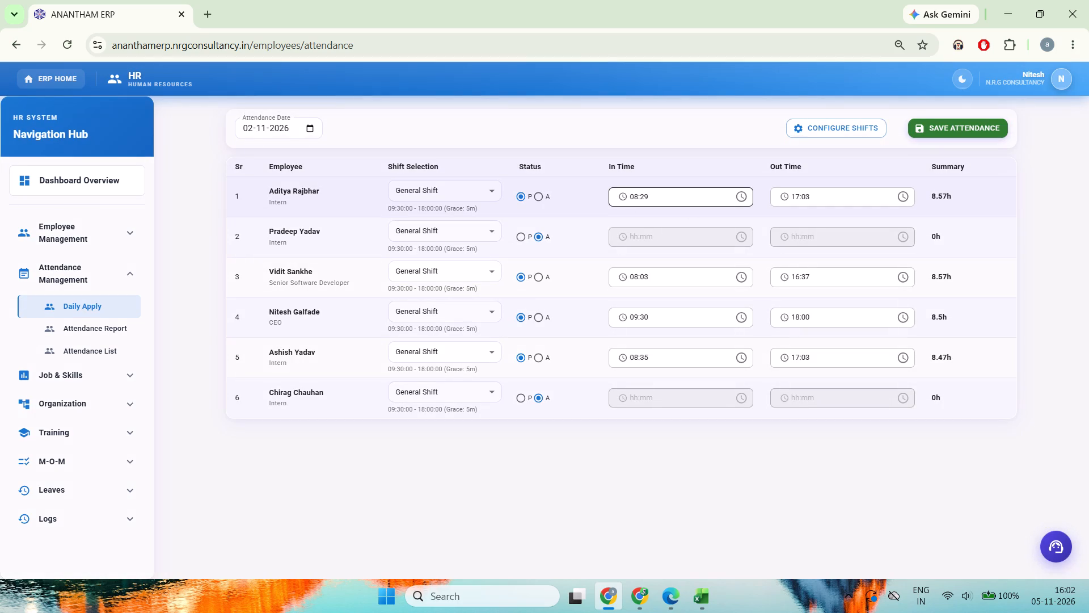
left_click(631, 198)
left_click(646, 199)
type("31")
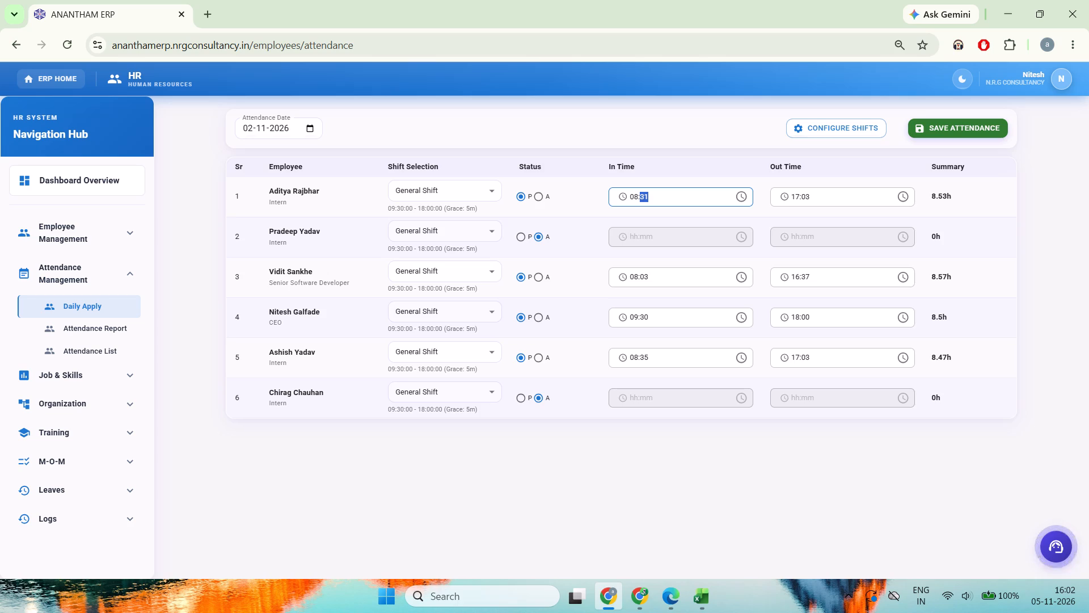
left_click(805, 200)
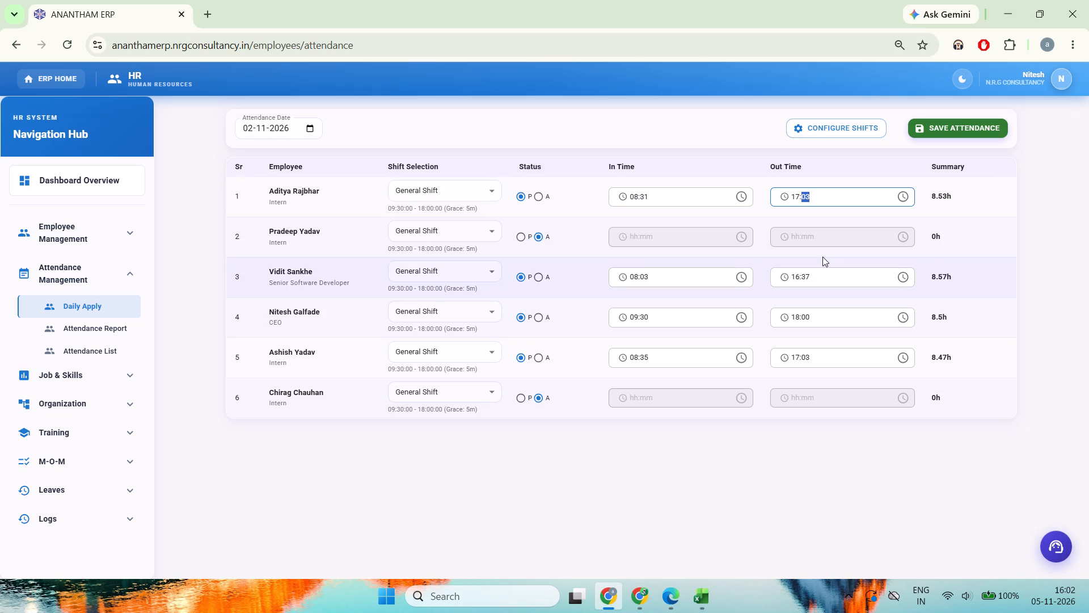
type("06")
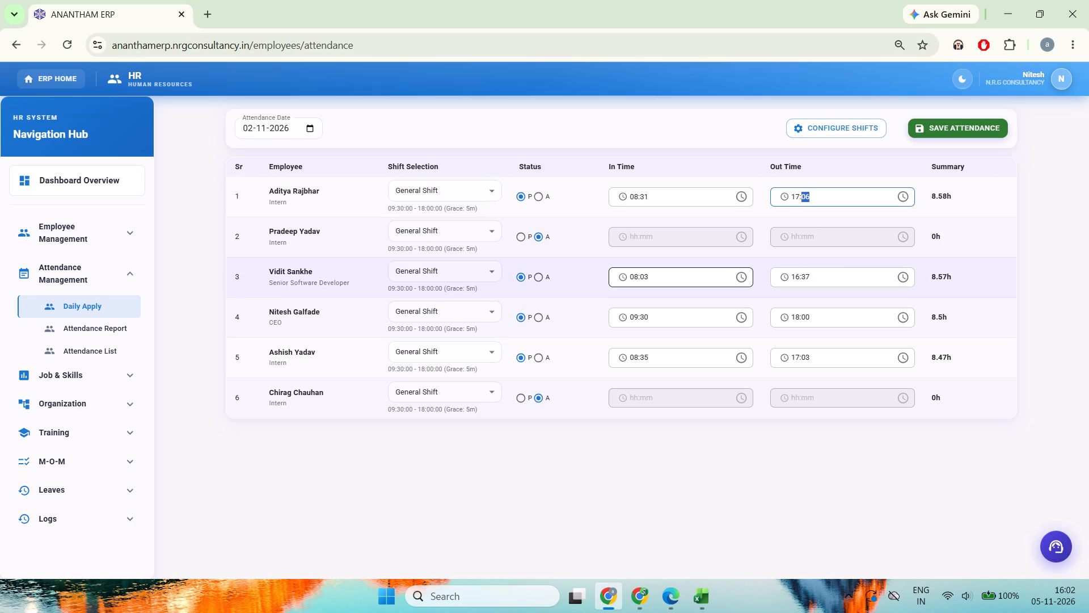
Set the Senior Software Developer's in time to 08:21 for 02-11-2026.
left_click(647, 276)
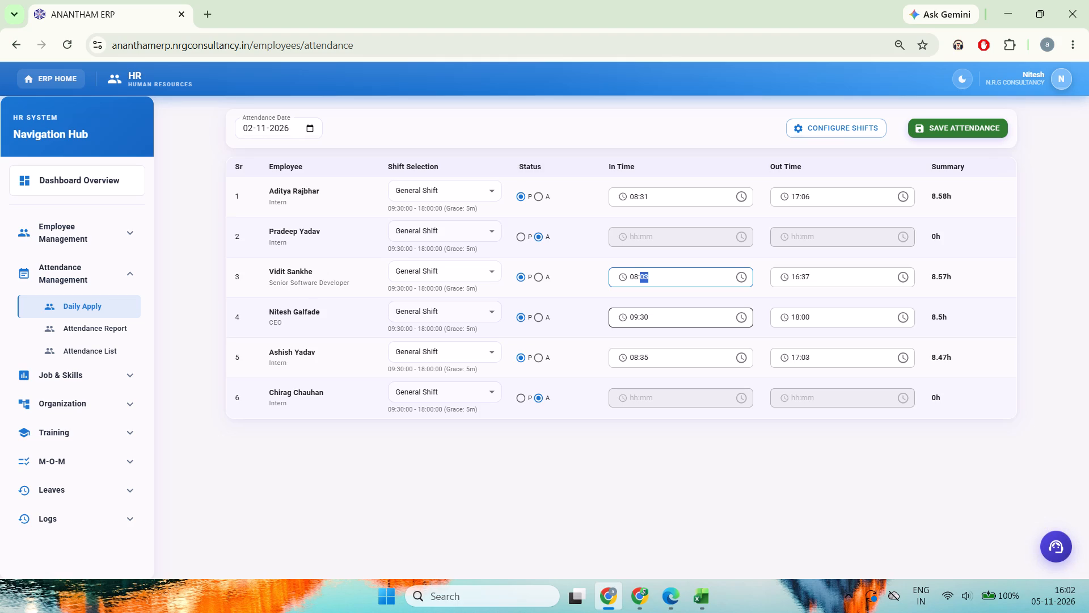
type("21")
left_click(794, 272)
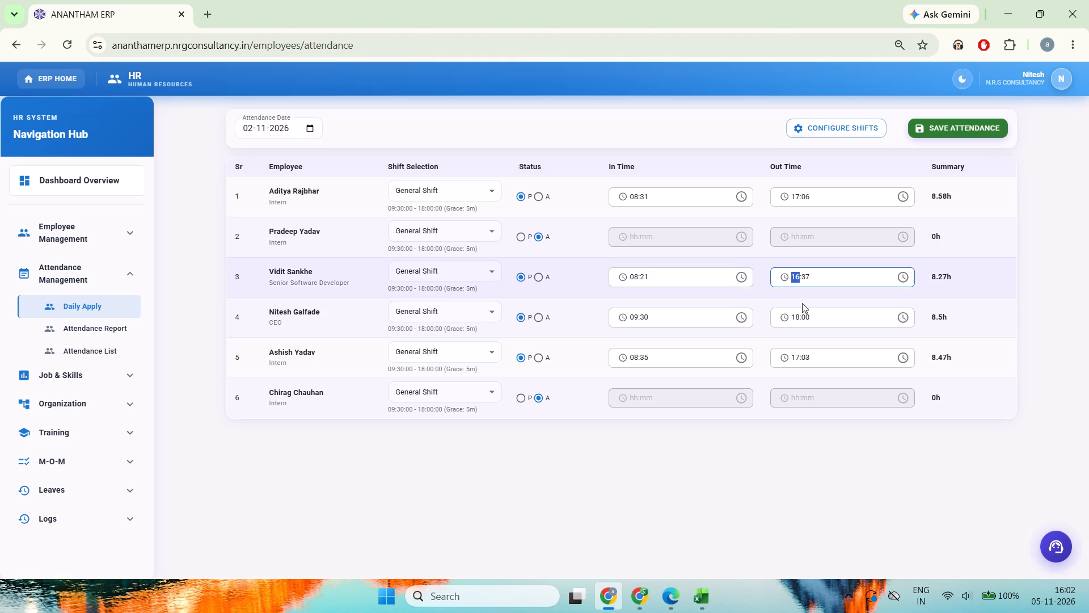
left_click(808, 272)
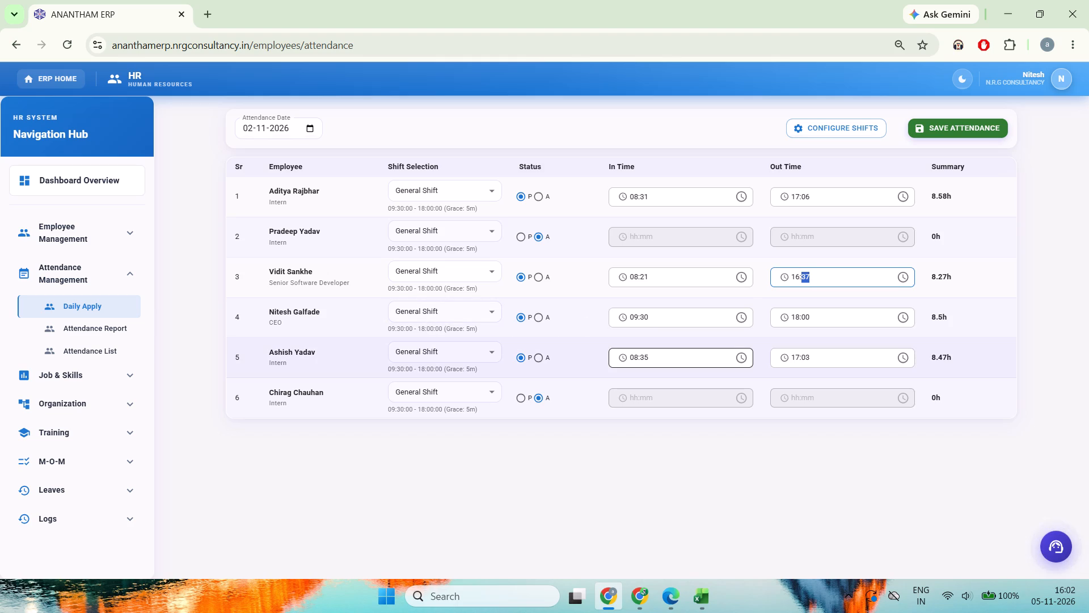
Set the row 5 intern's out time to 17:06 and save the 02-11-2026 attendance.
left_click(645, 356)
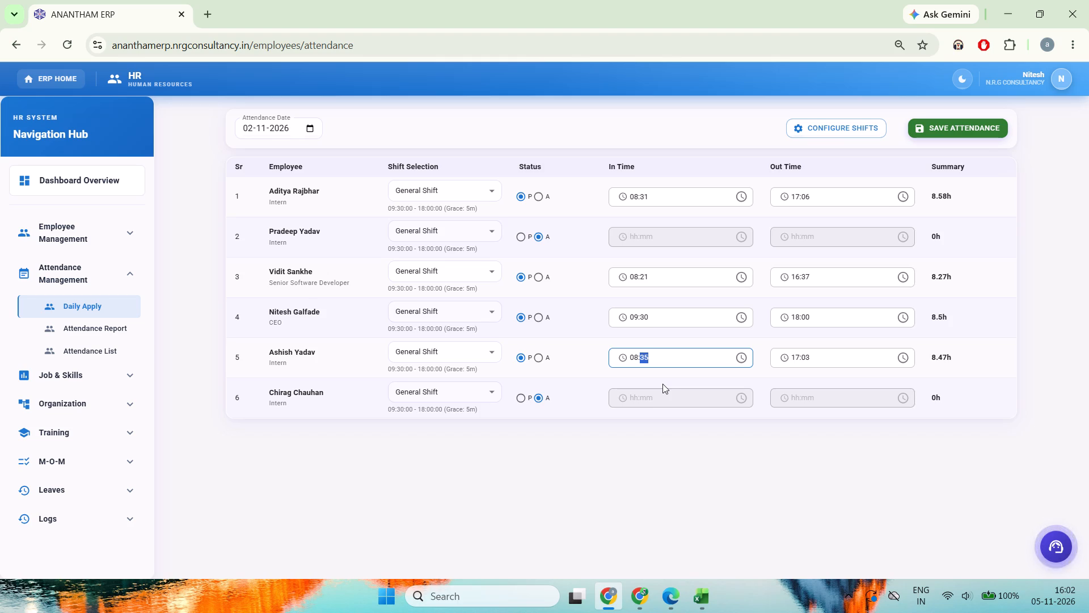
left_click(807, 356)
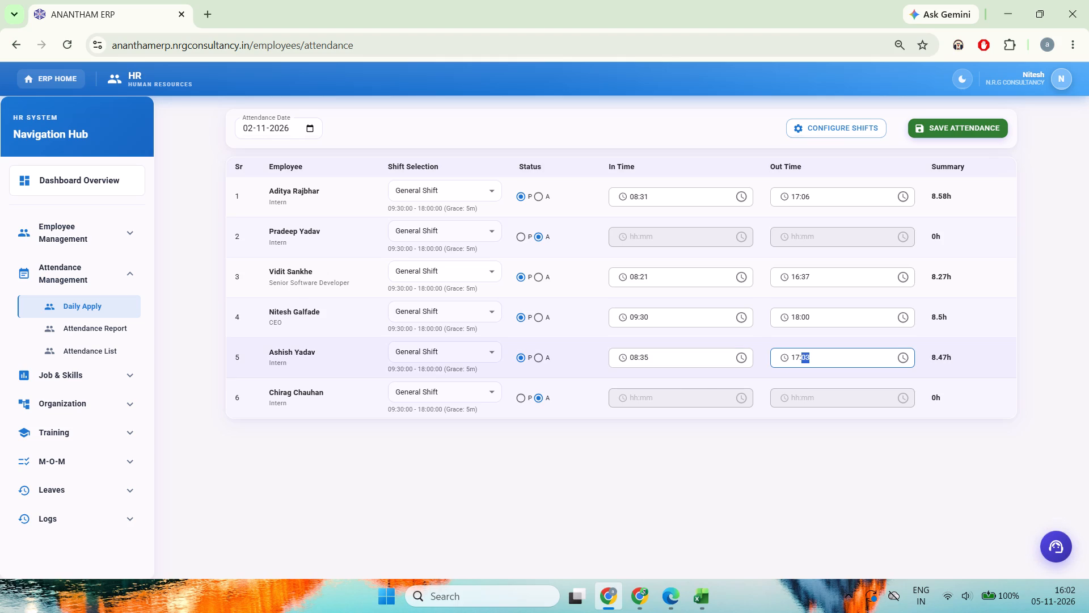
type("03")
type("06")
left_click(926, 129)
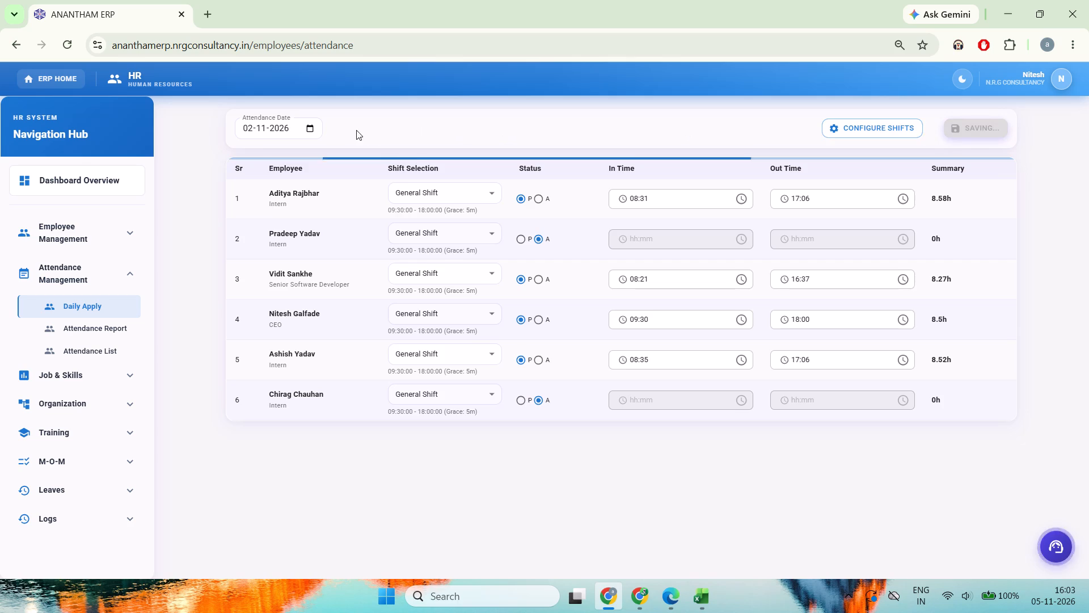
For 03-11-2026, set the first-listed intern's in time to 08:29 and out time to 17:03.
left_click(309, 128)
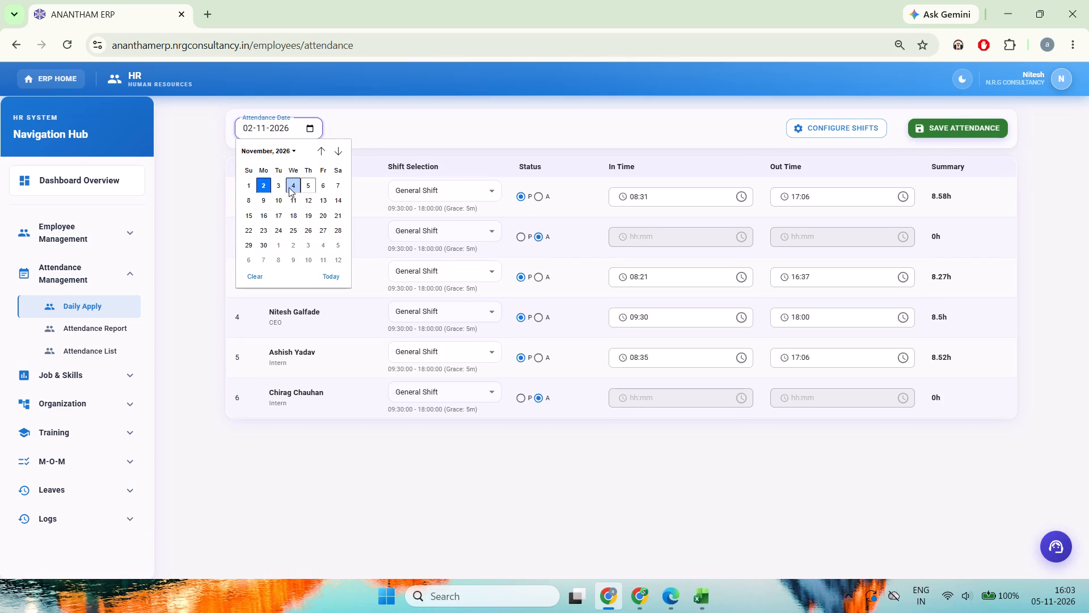
left_click(281, 186)
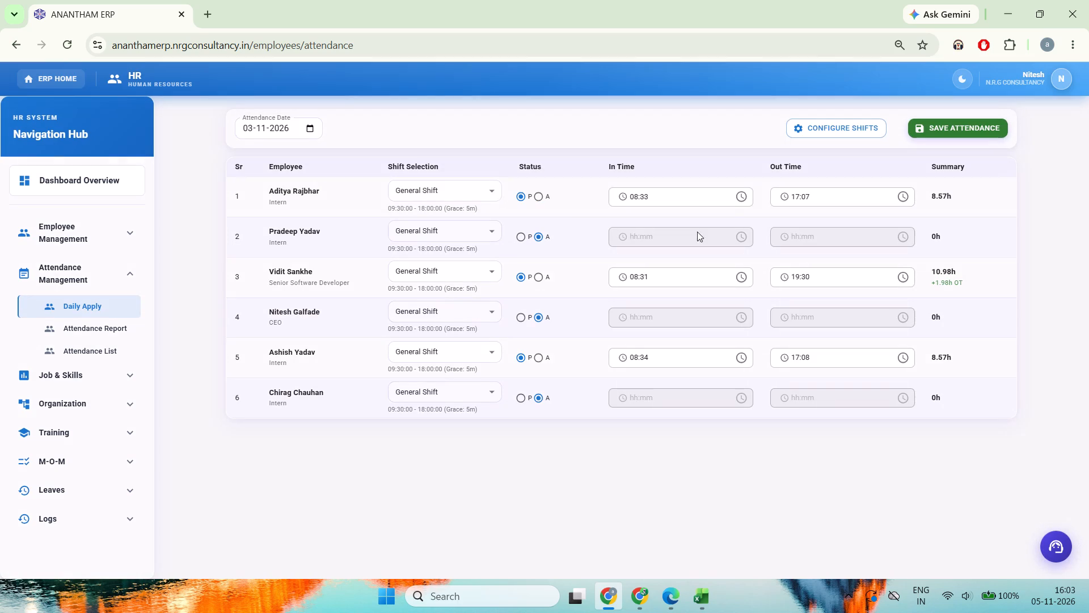
left_click(646, 196)
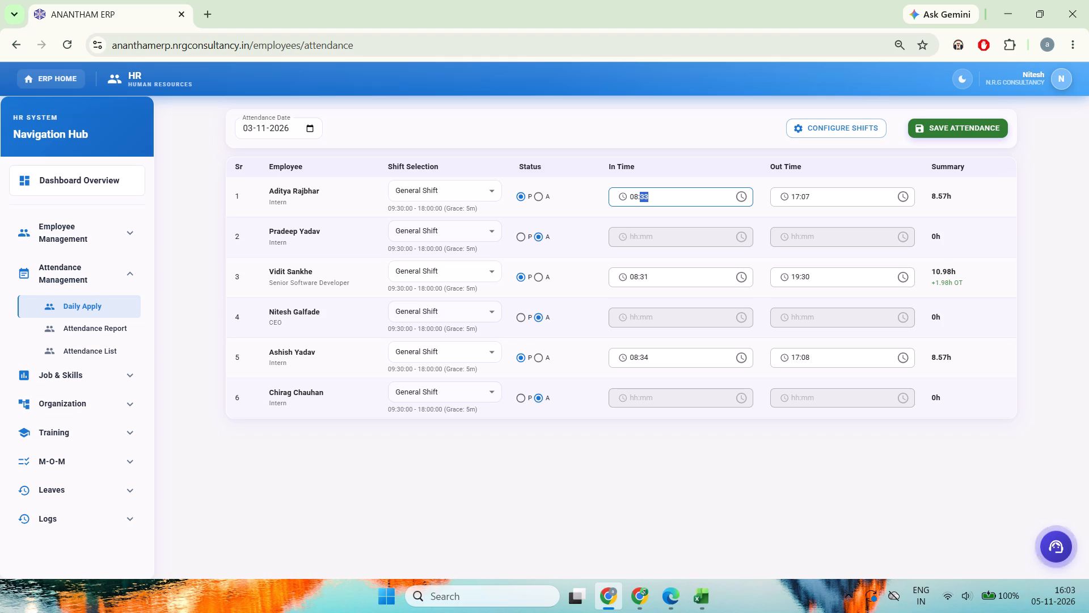
type("29")
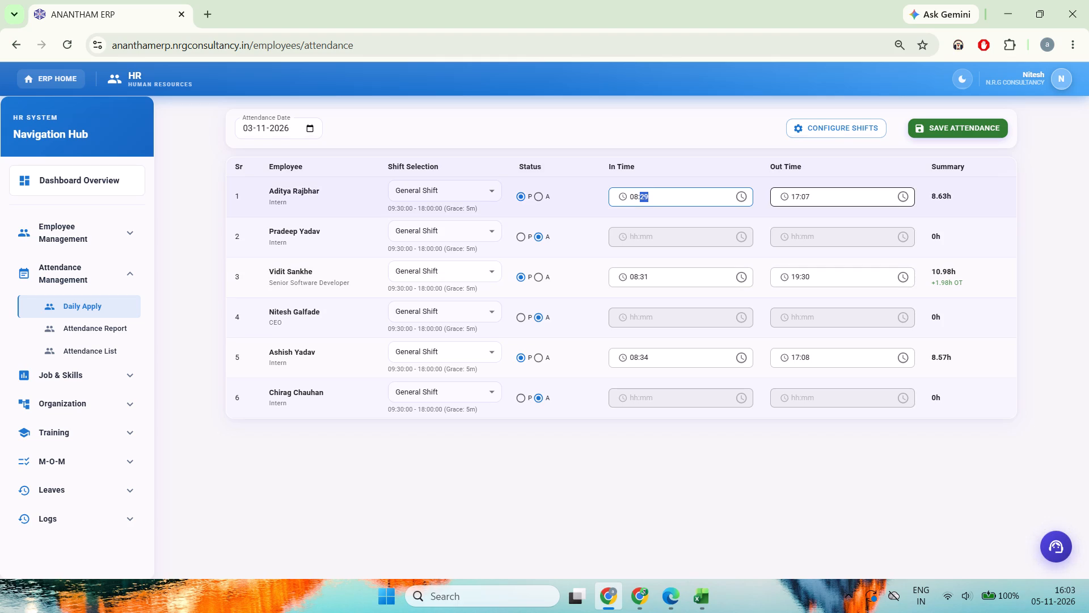
left_click(809, 197)
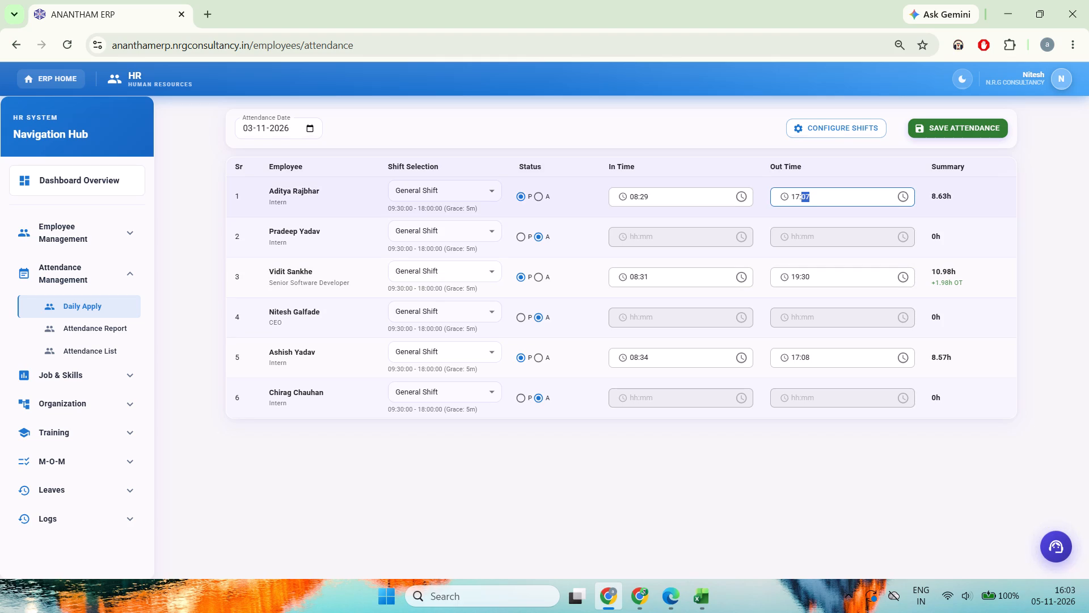
type("03")
Set the Senior Software Developer's in time to 08:03 and out time to 19:10 for 03-11-2026.
left_click(645, 275)
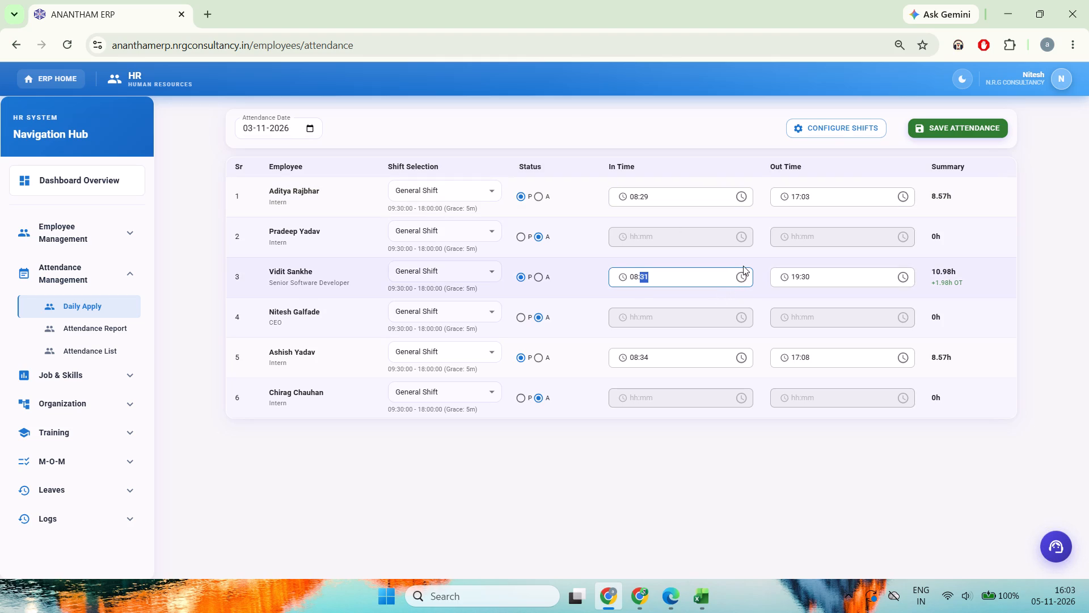
type("03")
scroll(743, 266, "up", 1)
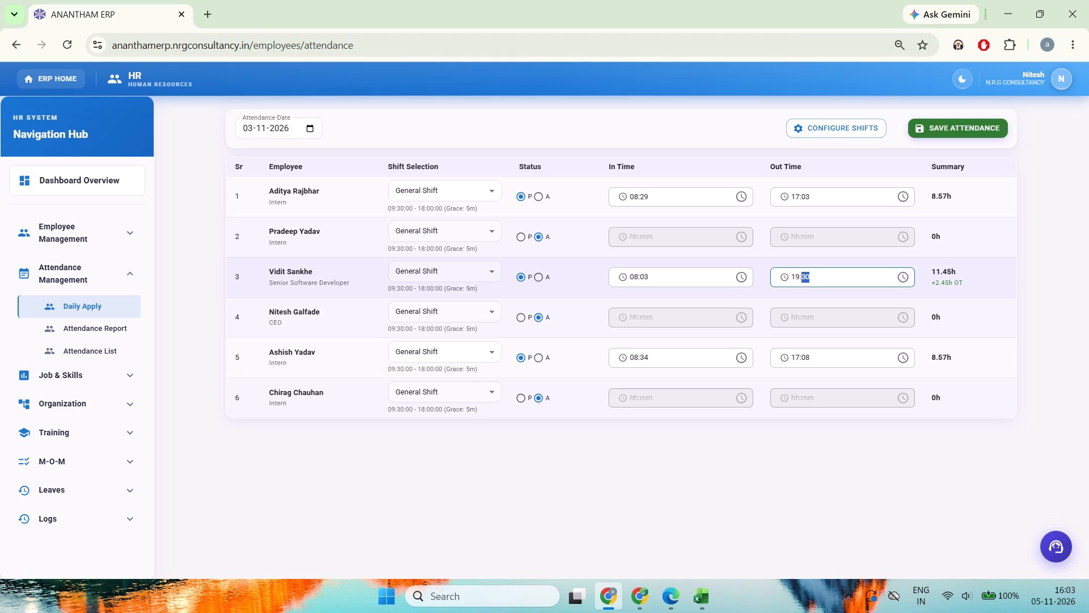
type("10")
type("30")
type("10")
Set the row 5 intern's in time to 08:35 and out time to 17:03, and save the 03-11-2026 attendance.
left_click(635, 356)
left_click(647, 360)
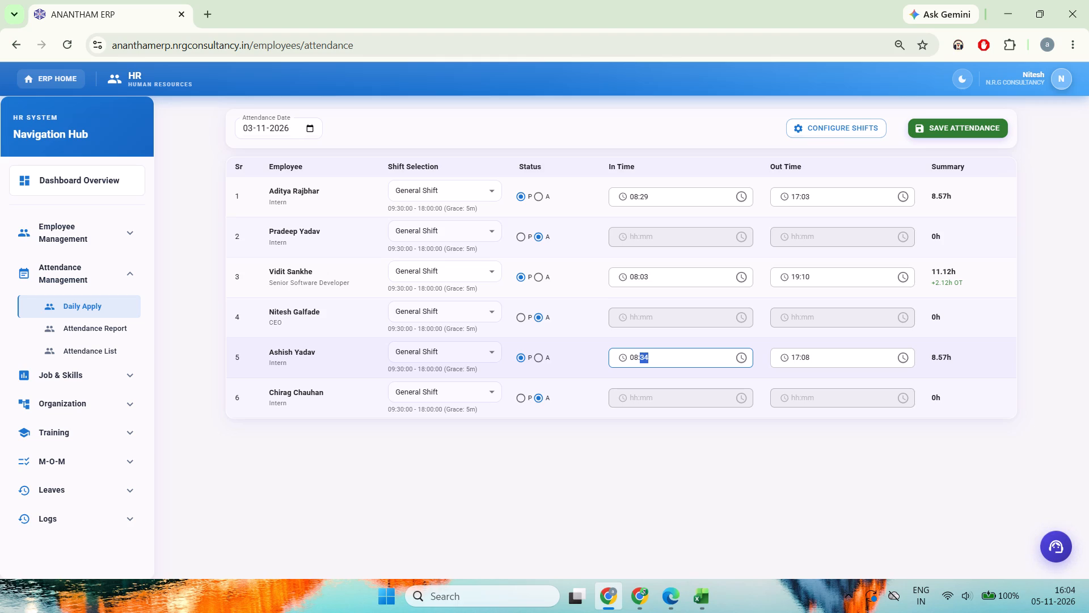
type("35")
left_click(803, 355)
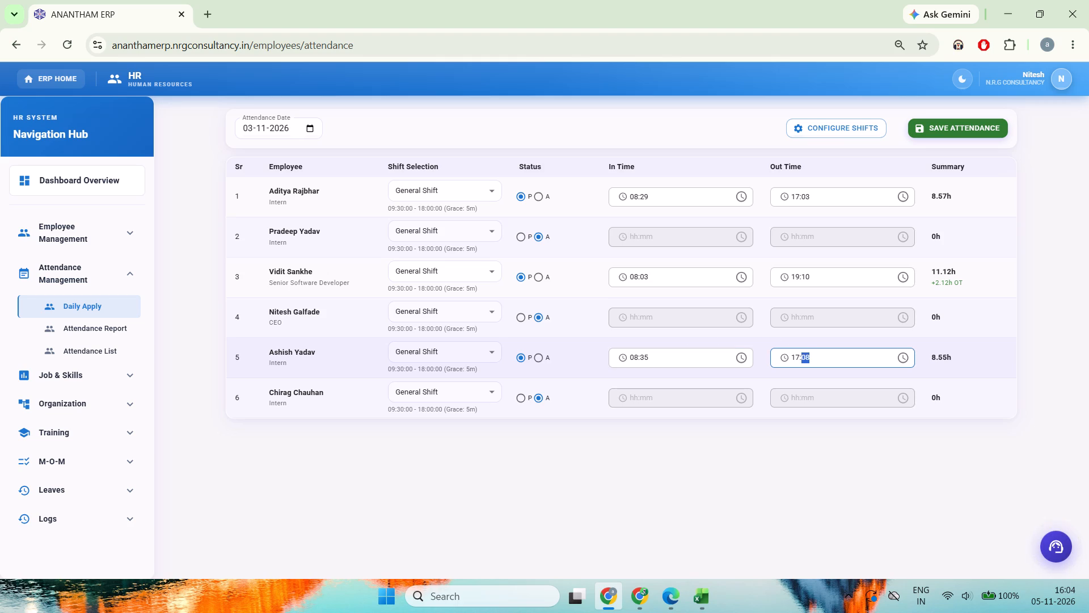
type("03")
left_click(937, 124)
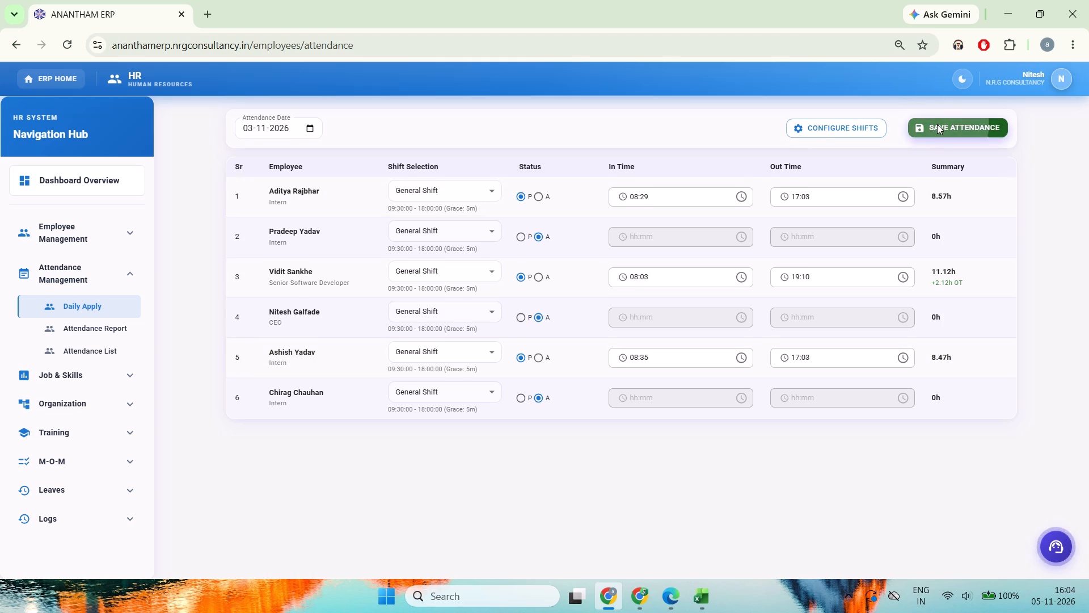
For 04-11-2026, mark the first-listed intern present with in time 08:33 and out time 17:07.
left_click(307, 126)
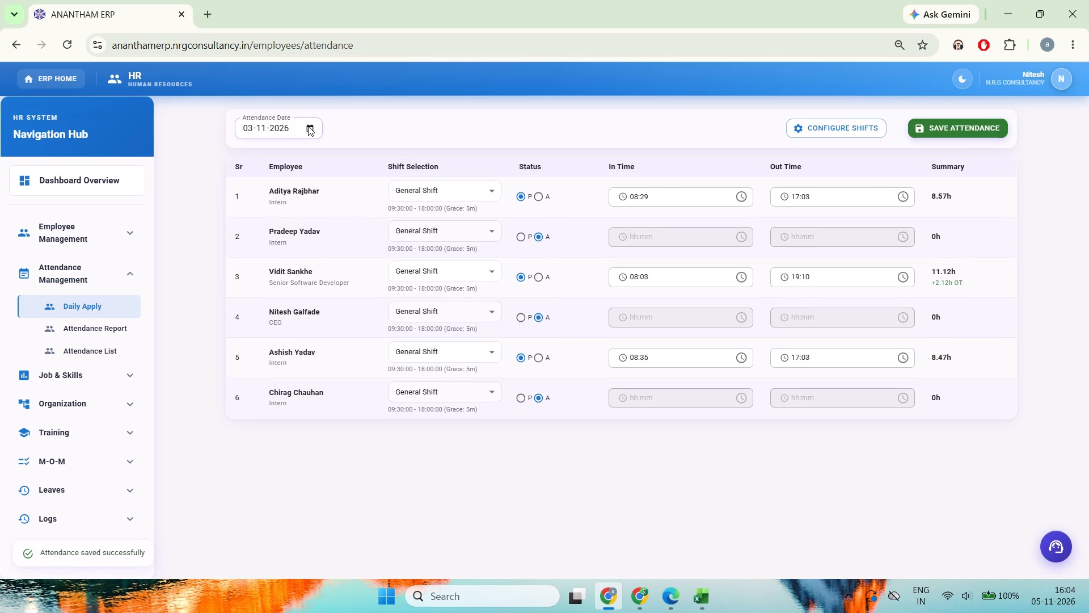
left_click(288, 182)
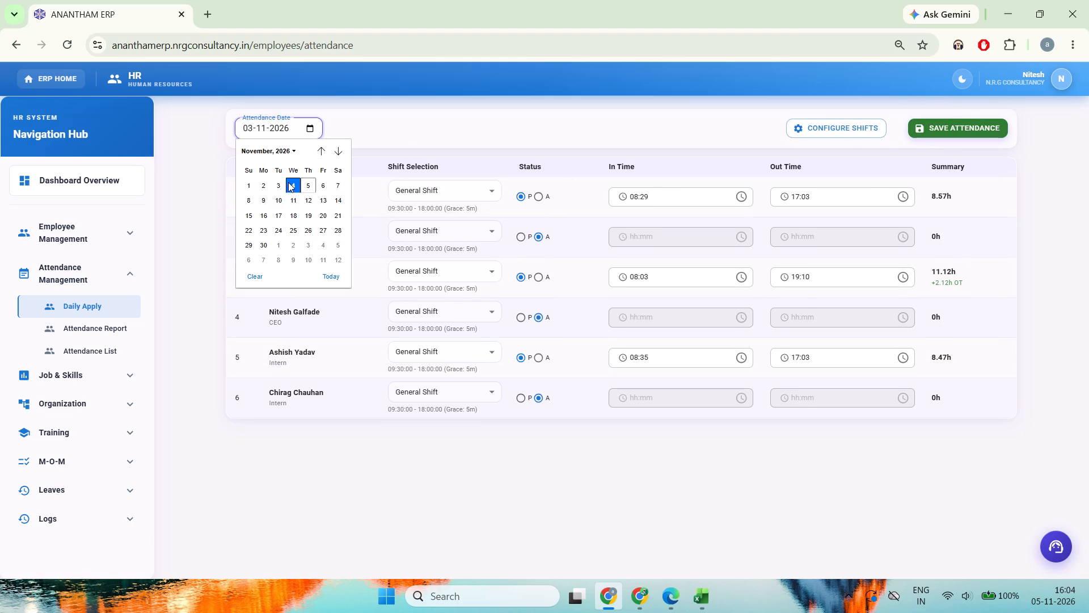
left_click(518, 199)
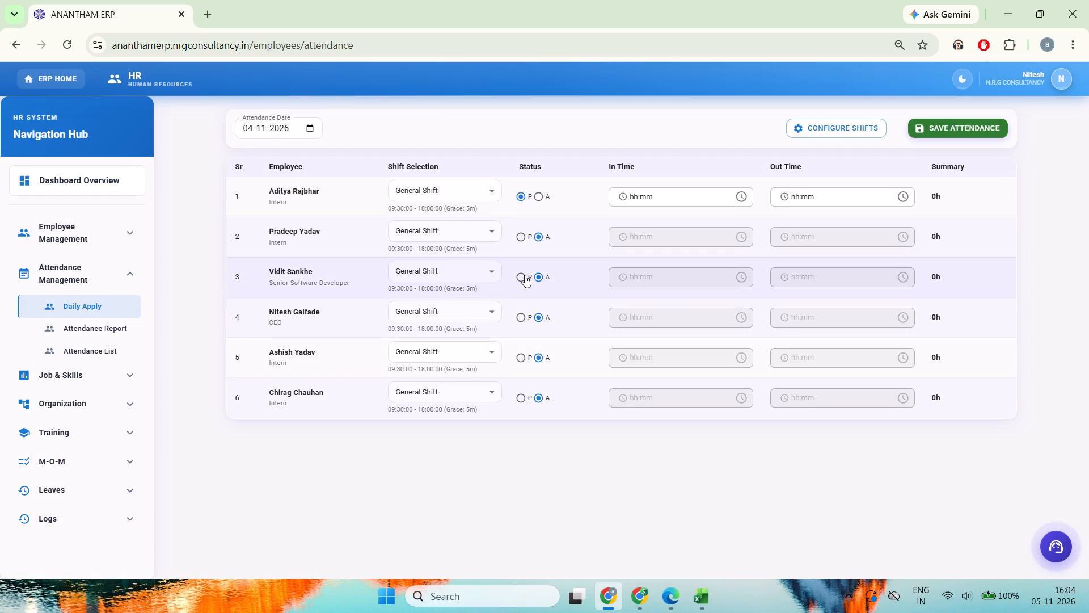
left_click(635, 196)
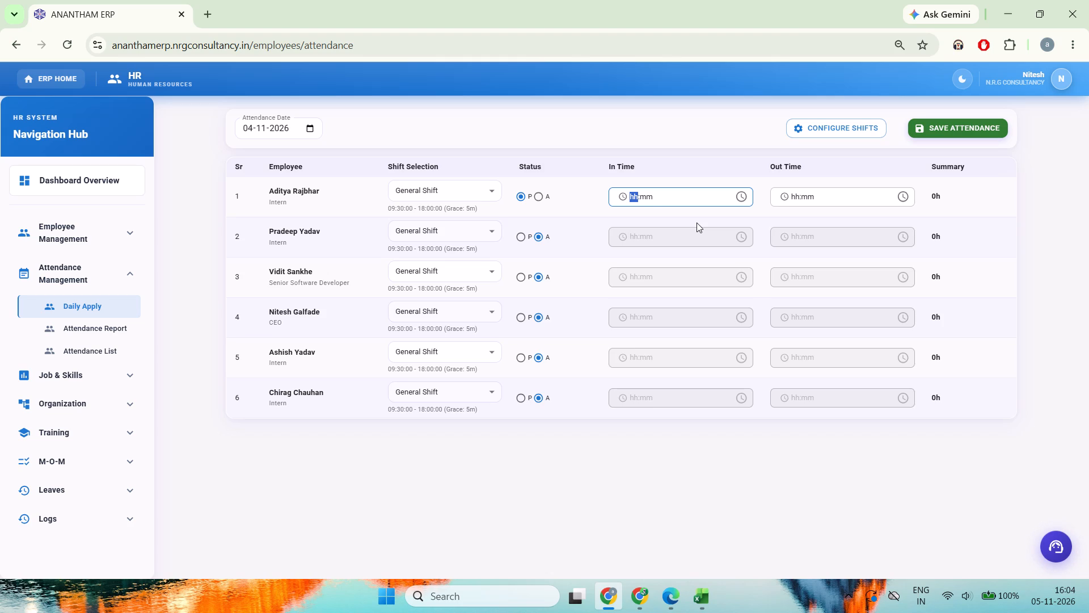
type("833")
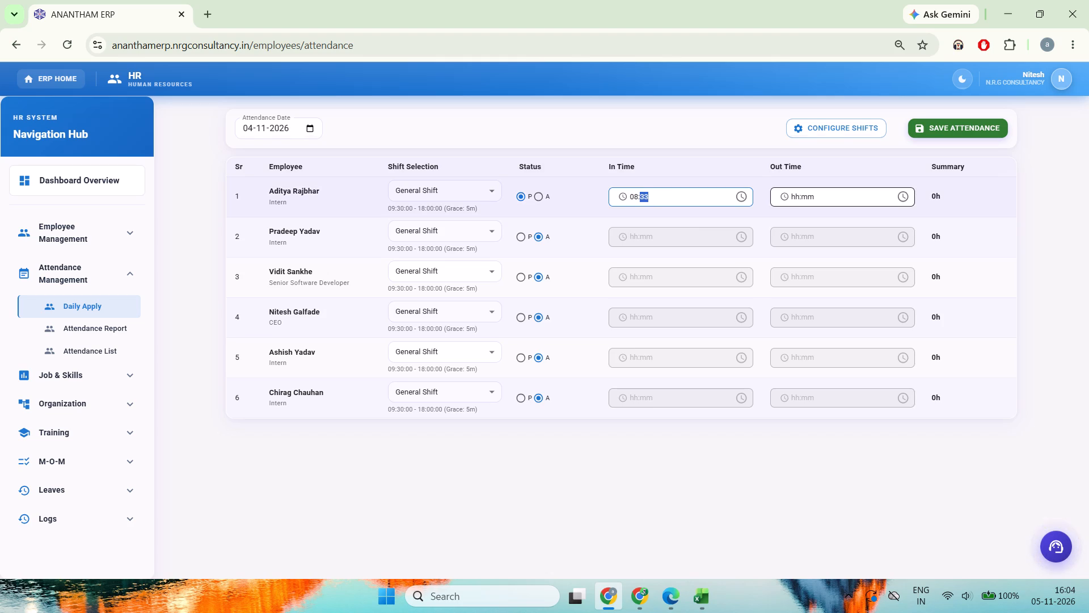
left_click(796, 199)
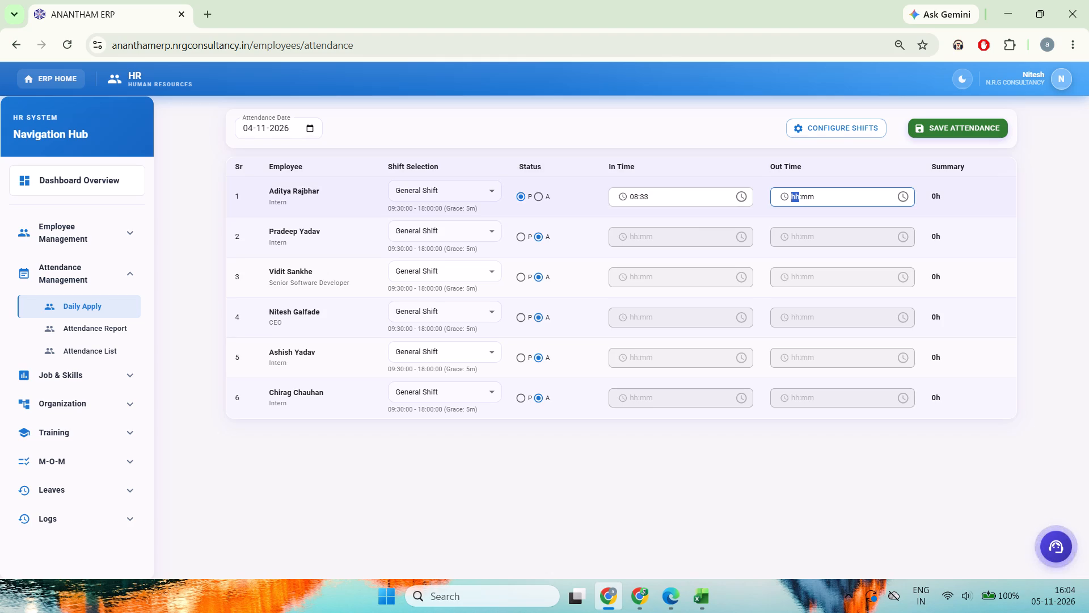
type("50")
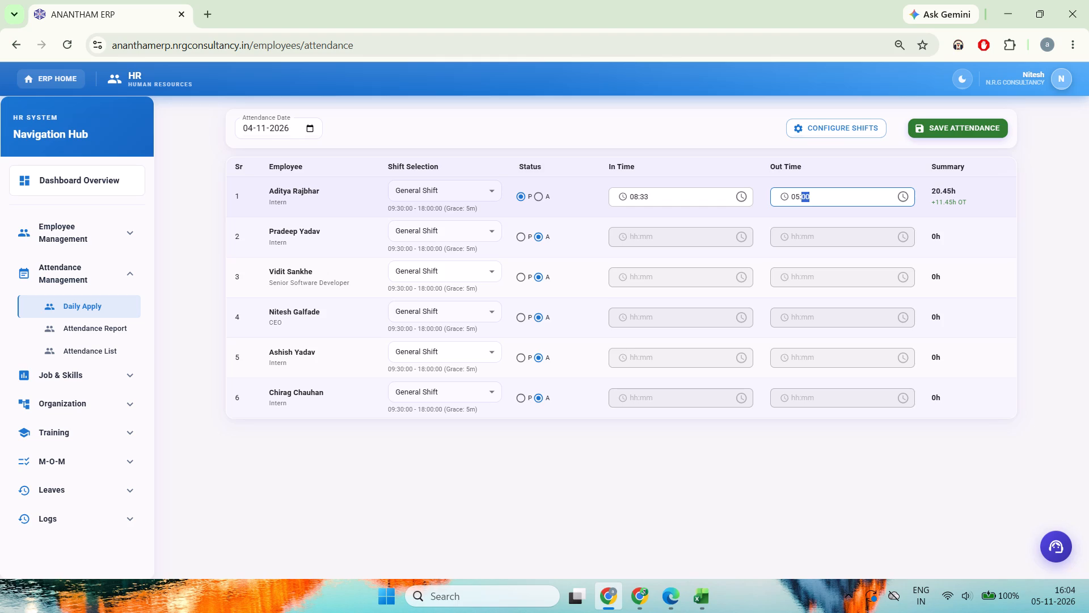
key("7")
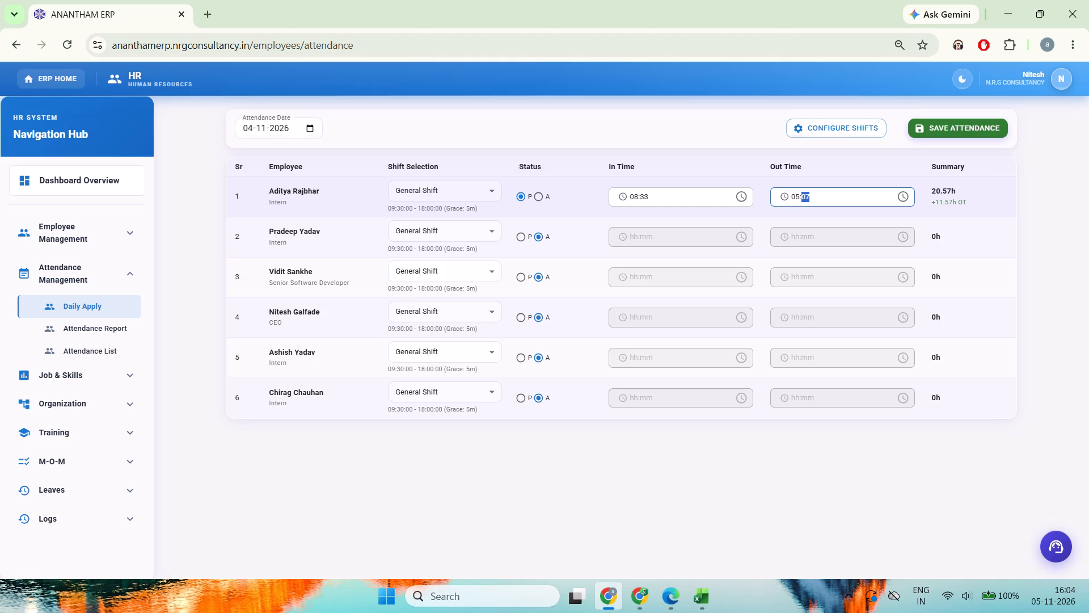
left_click(796, 194)
type("17")
Mark the Senior Software Developer present with in time 08:31 and no out time, and save the 04-11-2026 attendance.
left_click(518, 276)
left_click(632, 278)
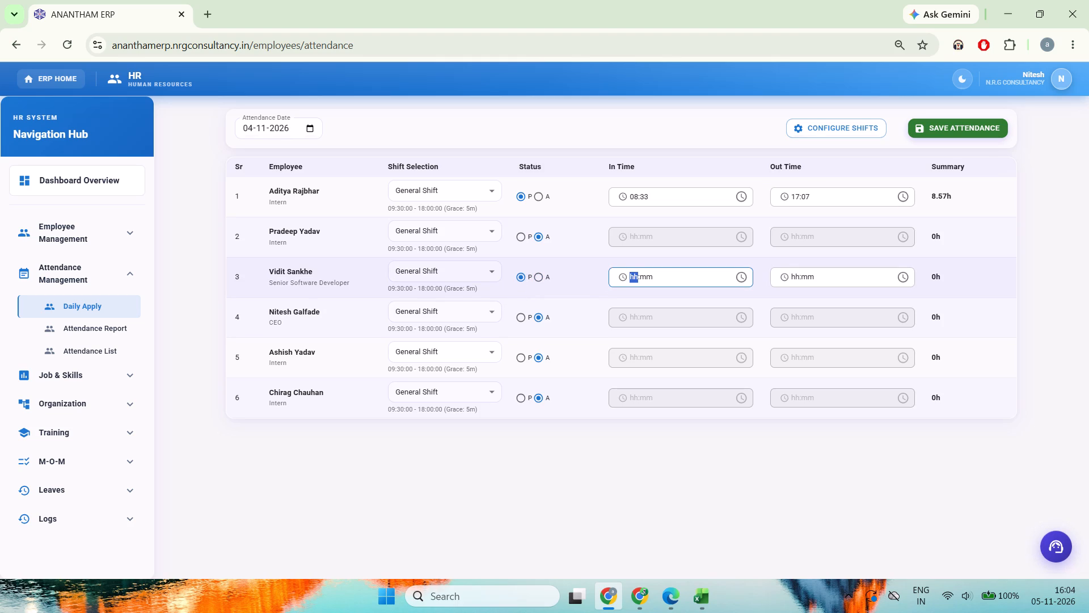
type("831")
left_click(797, 278)
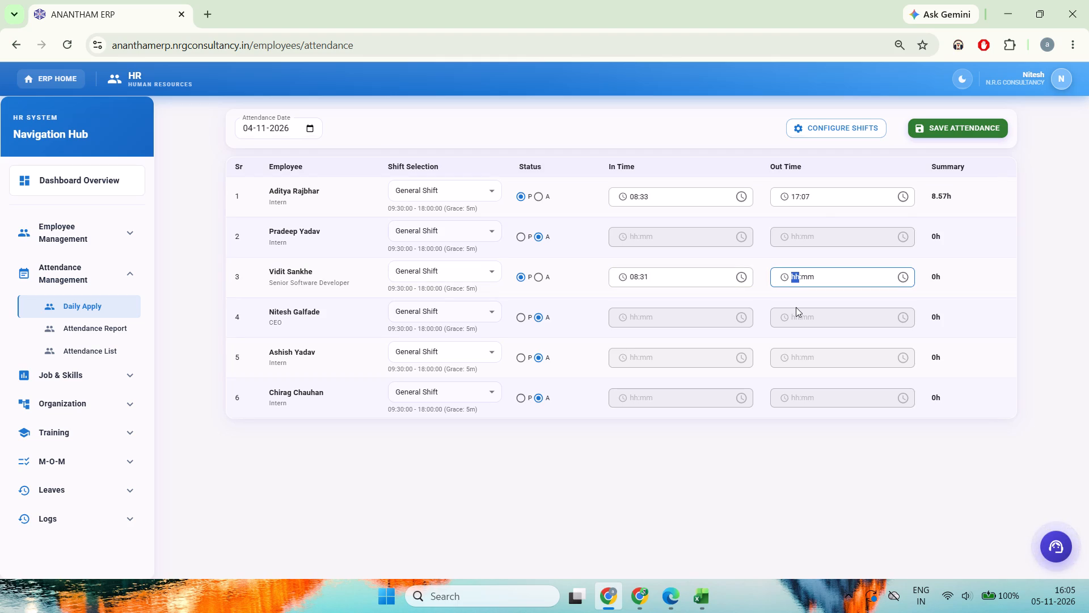
left_click(915, 132)
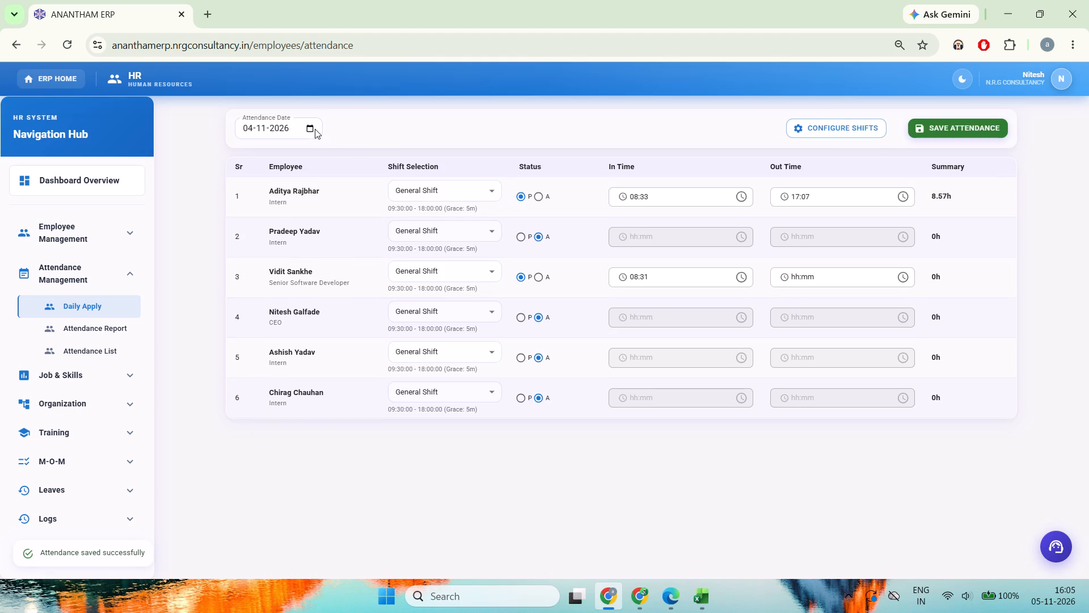
Return to 03-11-2026, correct the Senior Software Developer's out time to 18:10, and save the attendance.
left_click(309, 131)
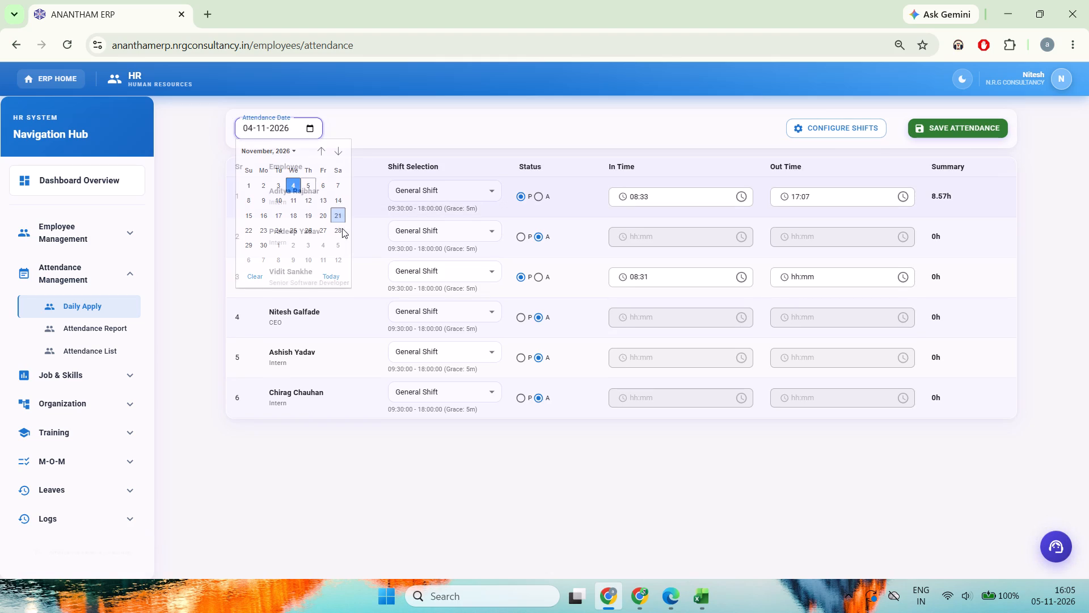
left_click(285, 187)
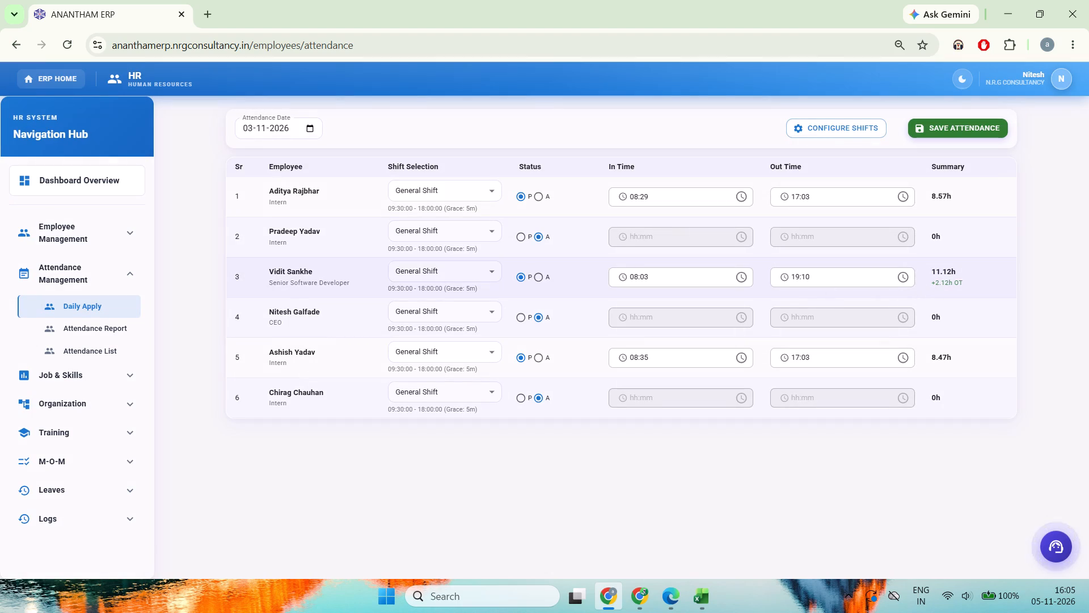
left_click(796, 279)
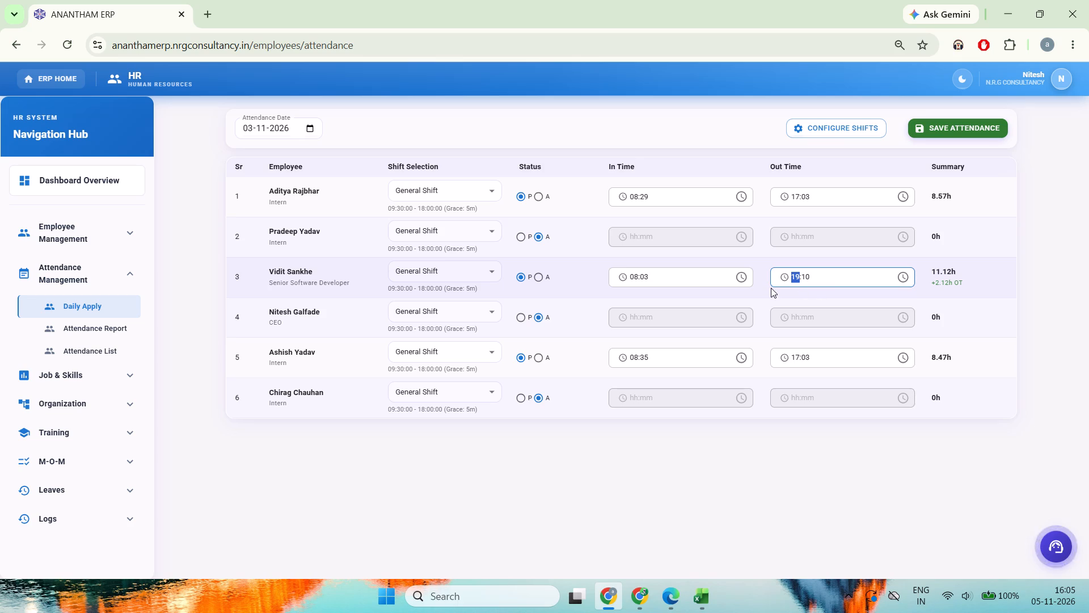
type("16")
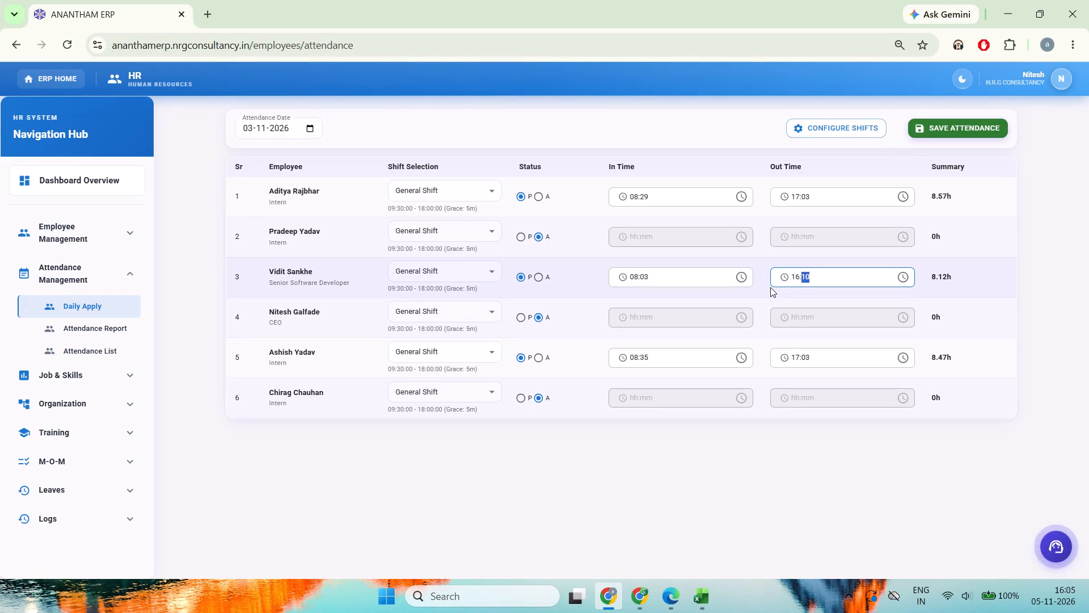
left_click(799, 278)
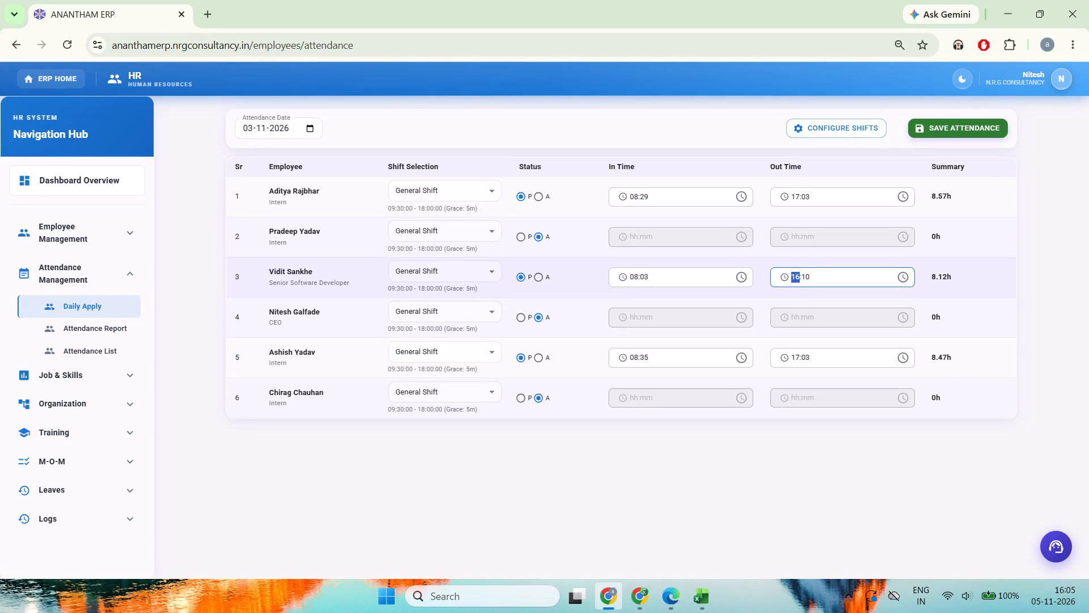
type("19")
left_click(796, 274)
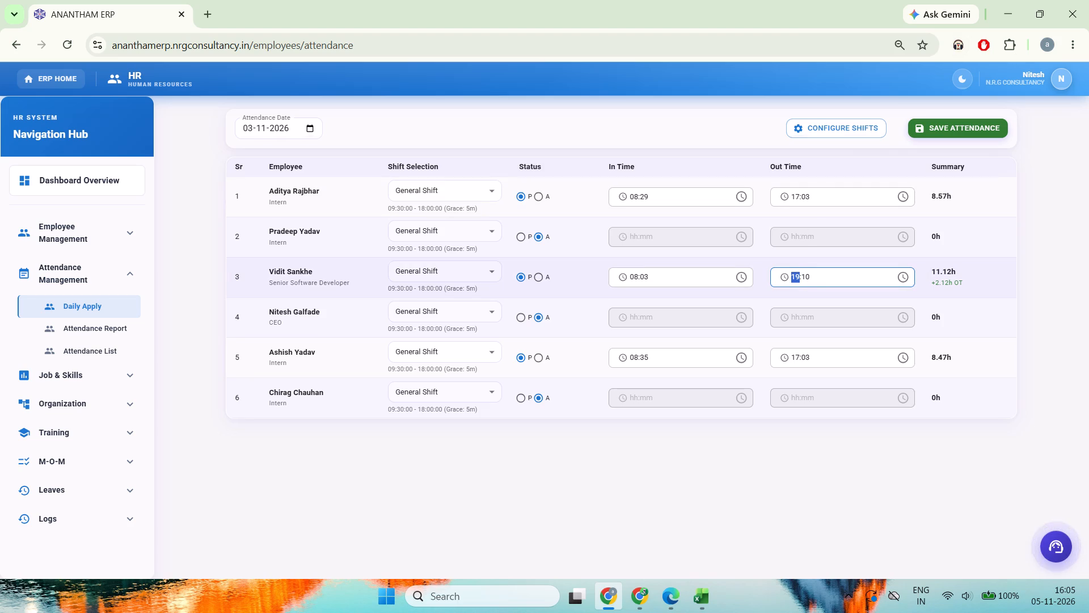
type("18")
left_click(943, 135)
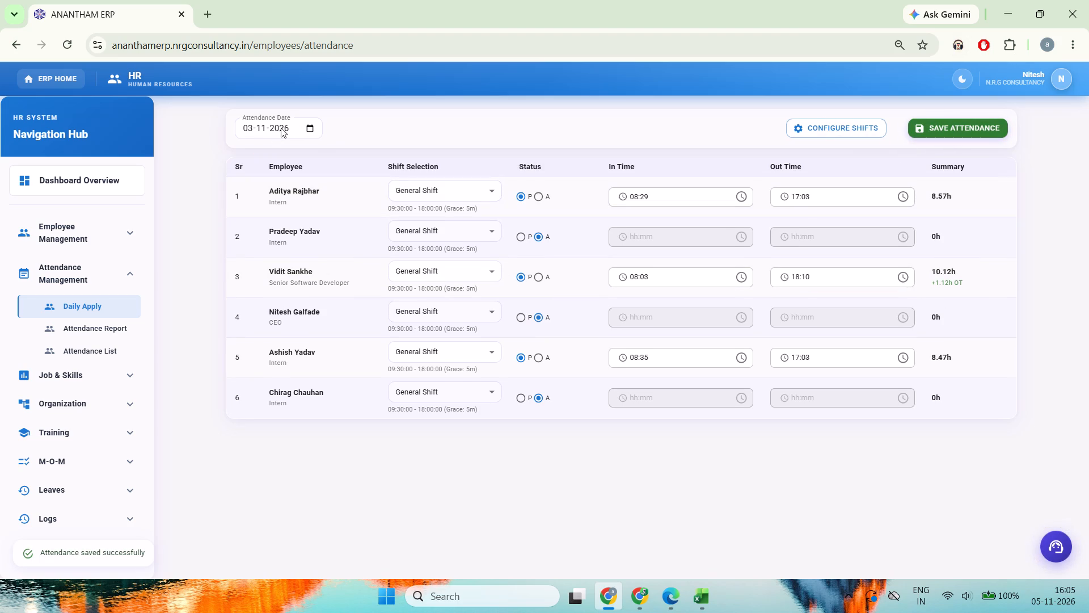
For 04-11-2026, set the Senior Software Developer's out time to 18:30 and save the attendance.
left_click(309, 130)
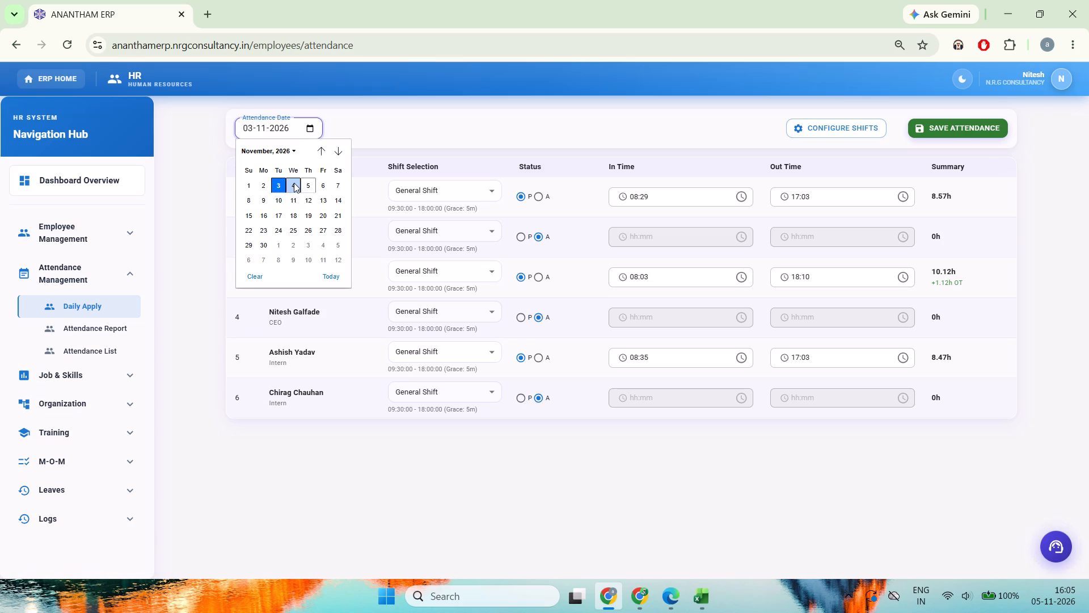
left_click(294, 183)
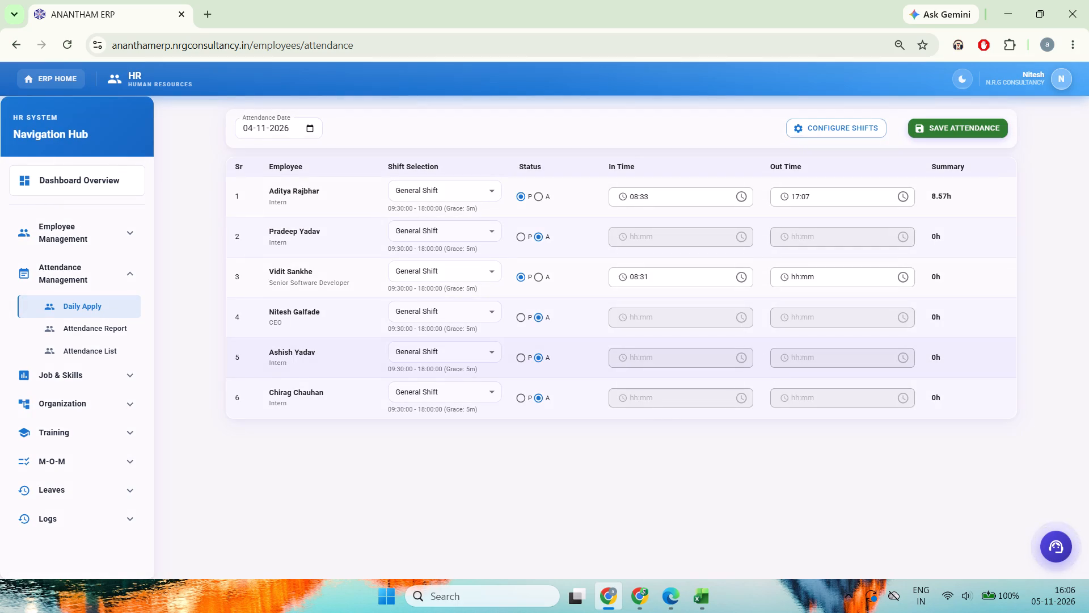
left_click(797, 279)
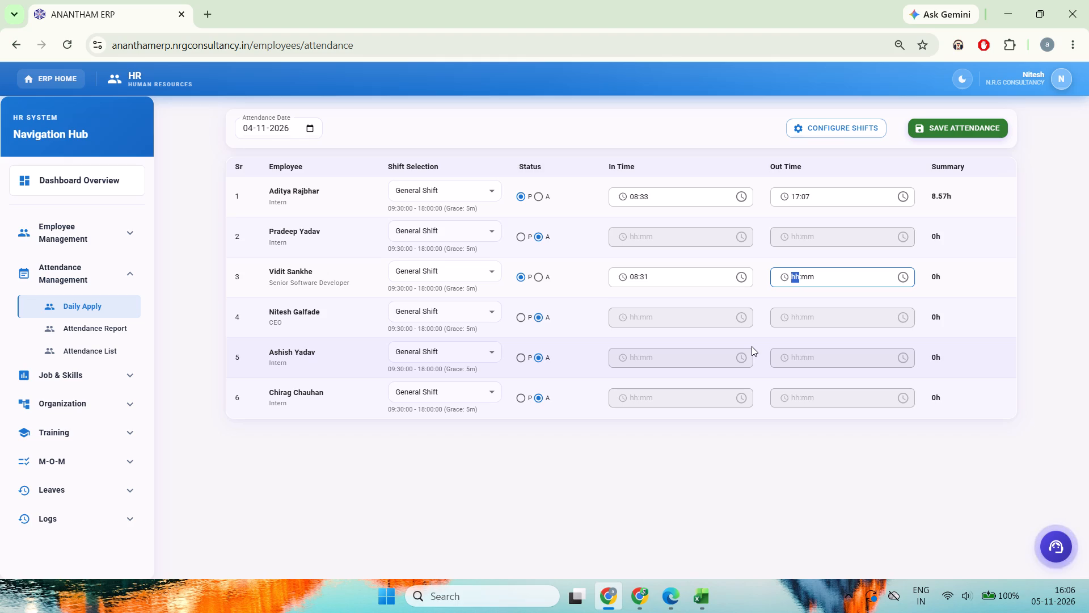
type("18")
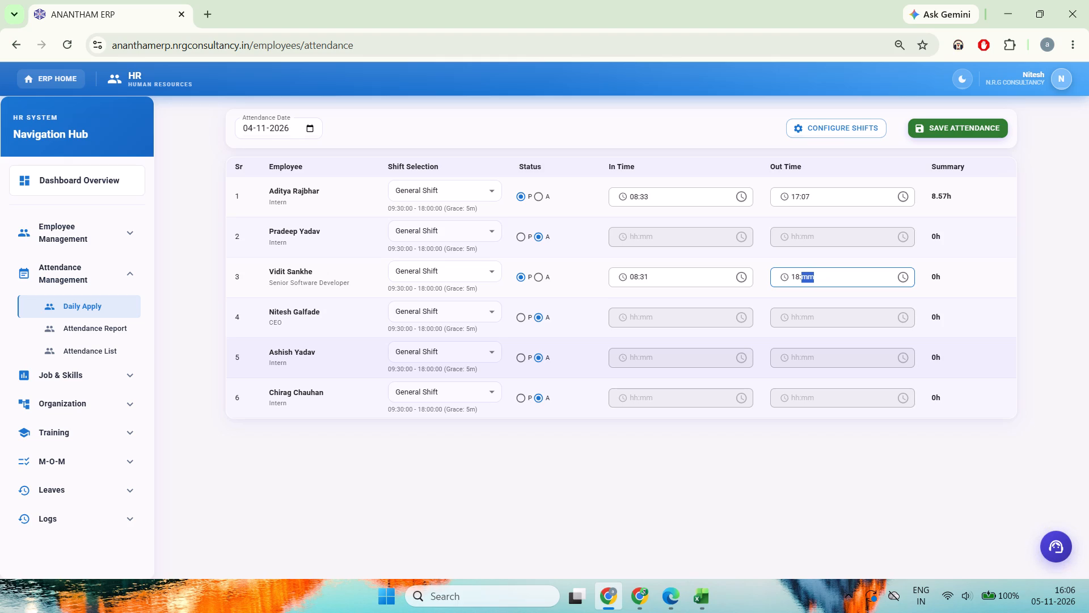
type("30")
left_click(935, 127)
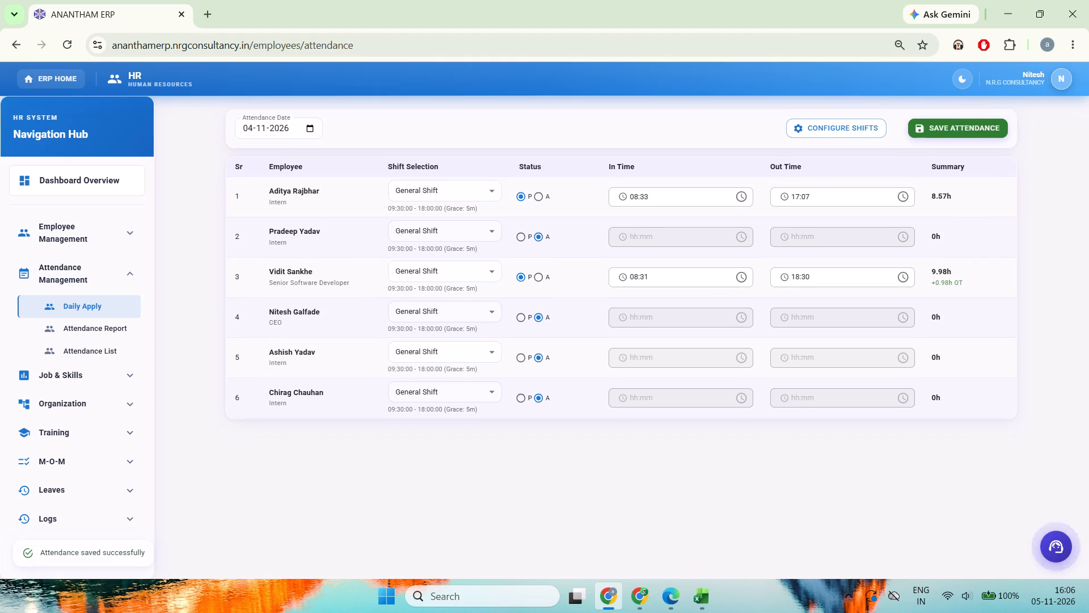
Mark the row 5 intern present for 04-11-2026 with in time 08:35 and out time 17:08.
left_click(519, 358)
left_click(630, 355)
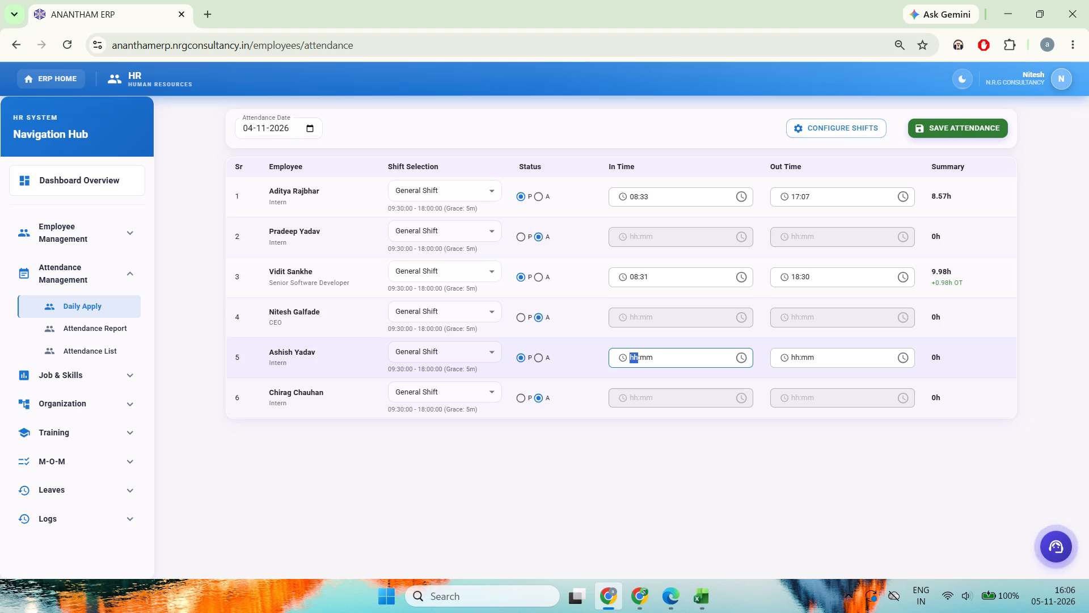
key("8")
type("35")
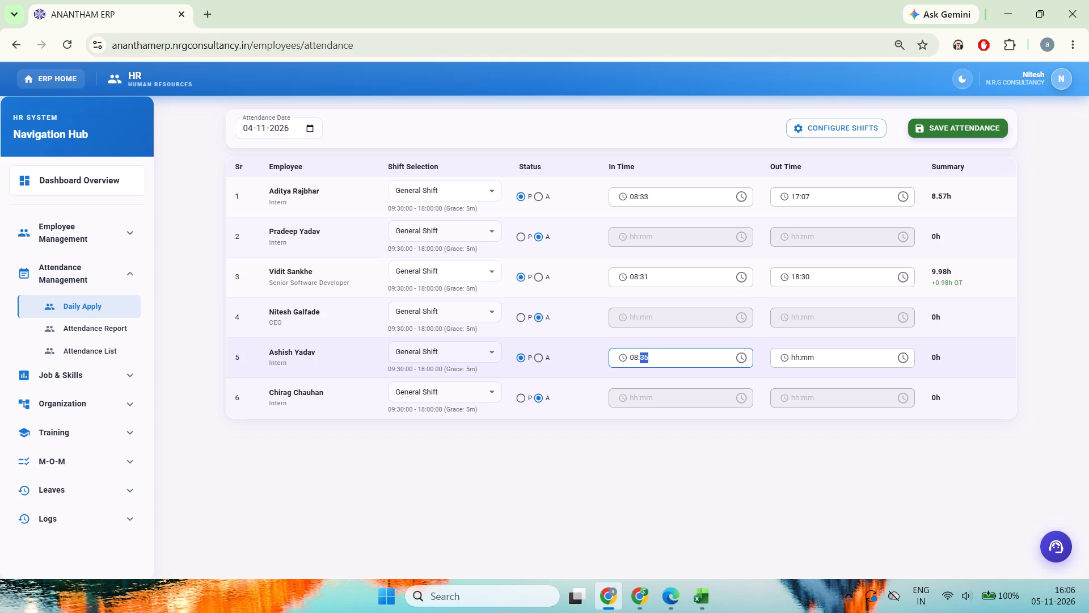
key("Tab")
key("Tab")
type("17")
type("08")
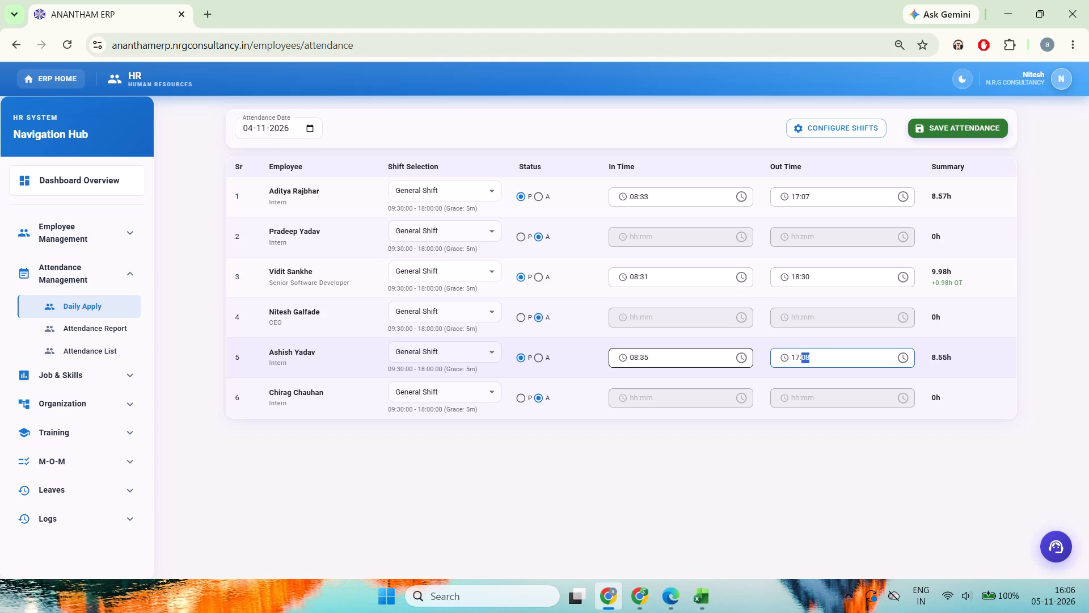
Mark the CEO present with in time 09:30 and out time 18:00, and save the 04-11-2026 attendance.
left_click(522, 319)
left_click(631, 318)
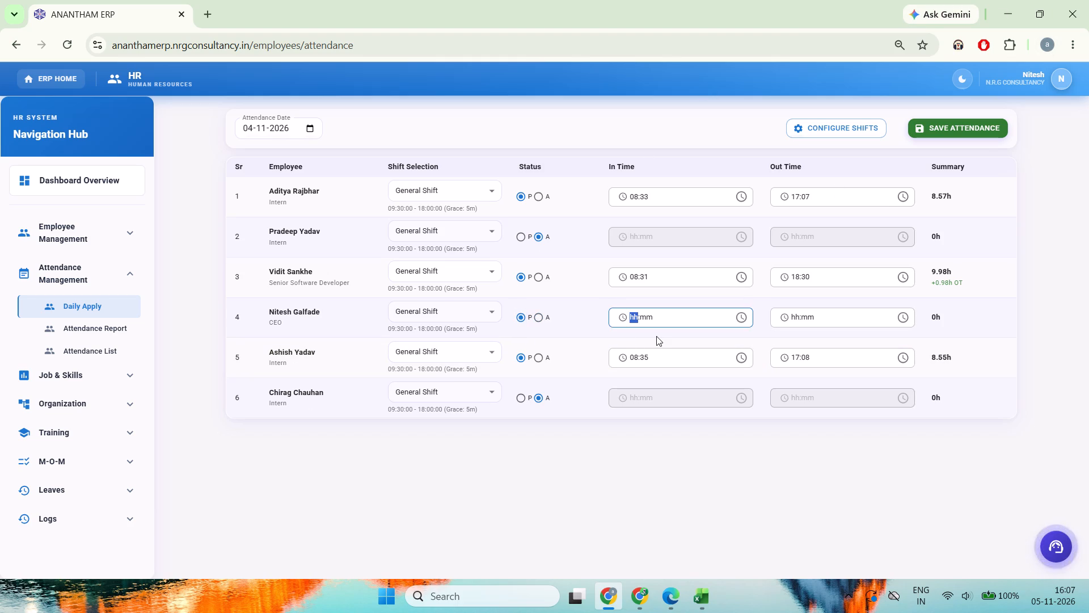
type("930")
key("Tab")
key("Tab")
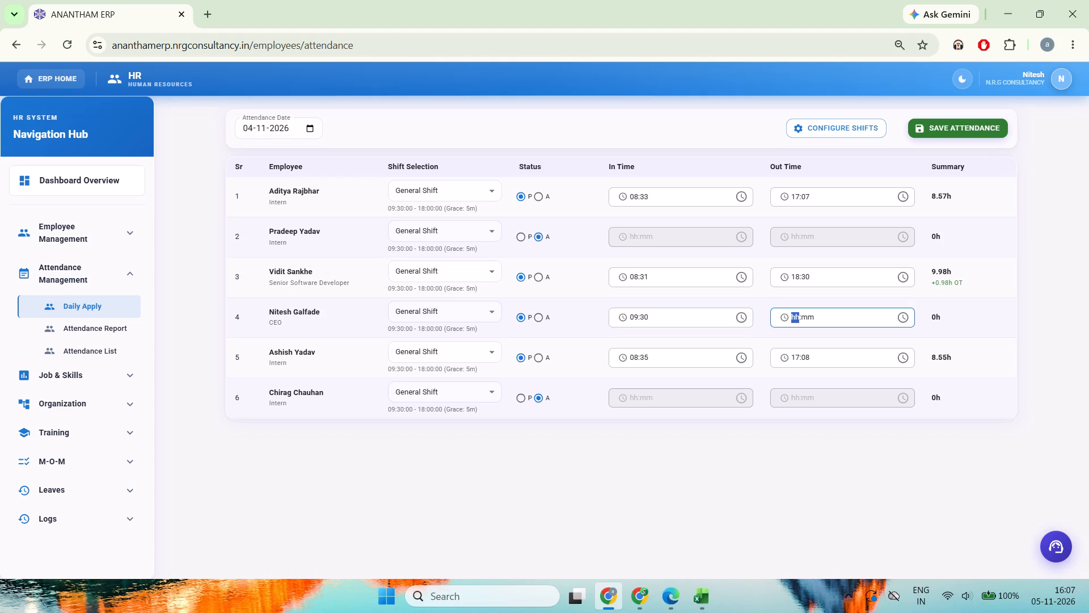
type("16")
type("000")
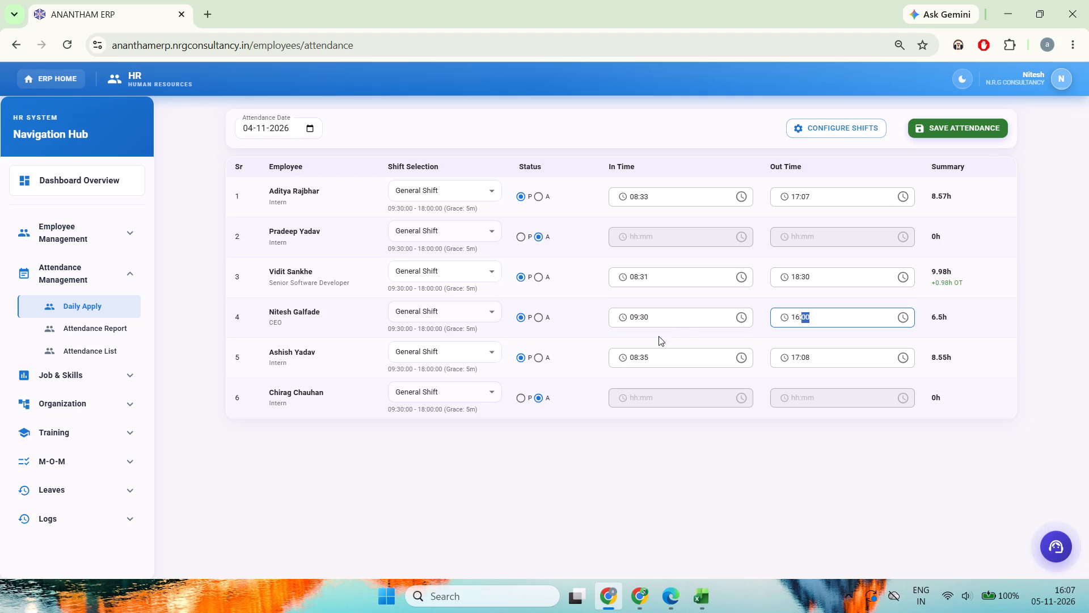
left_click(792, 317)
type("18")
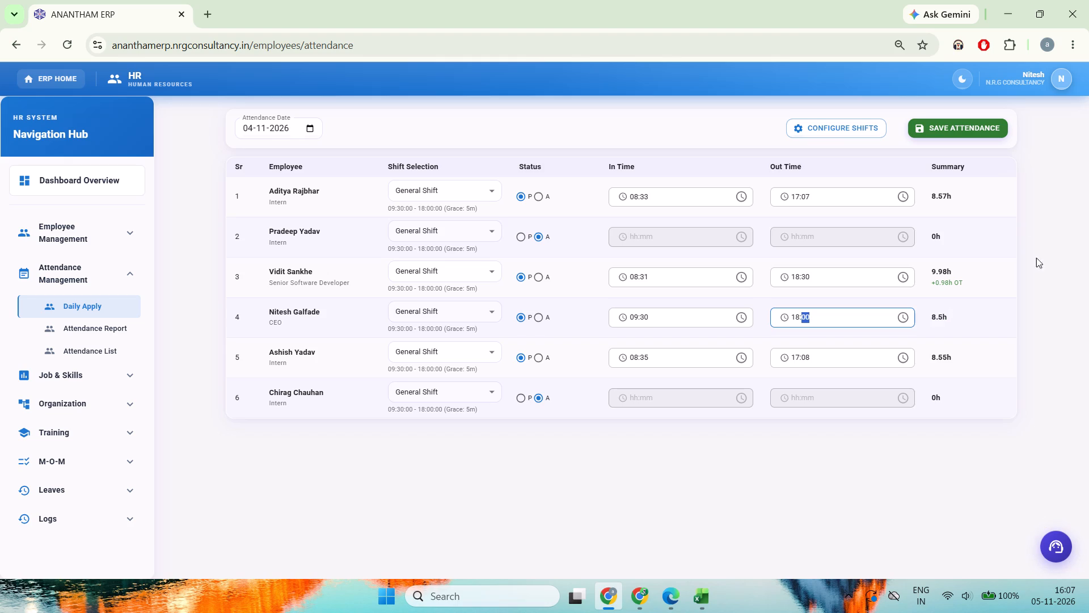
left_click(981, 124)
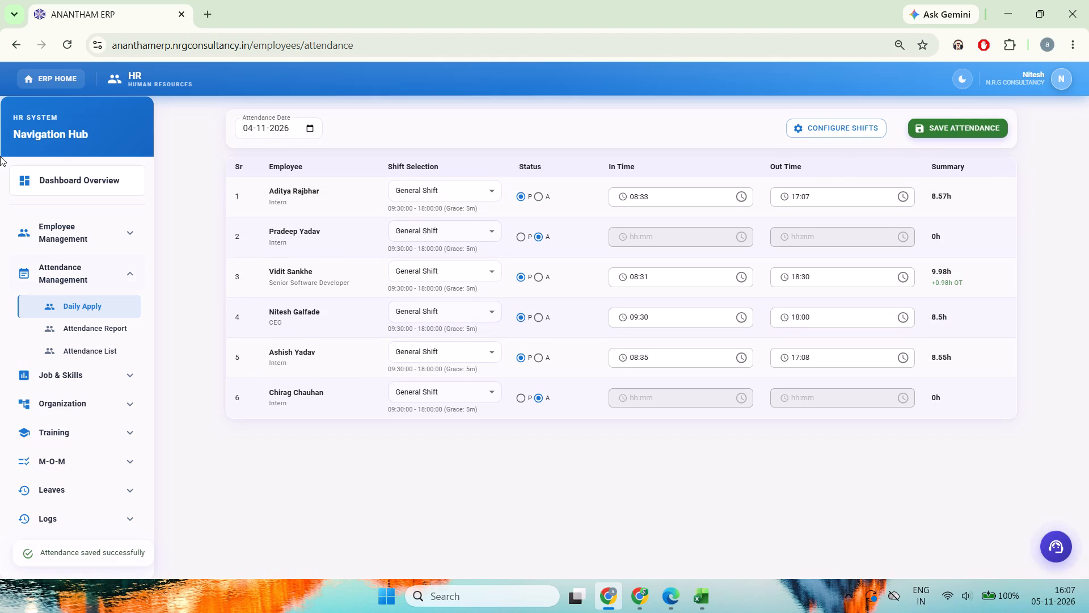
View the 05-11-2026 attendance in the daily entry page and in the attendance list.
left_click(313, 126)
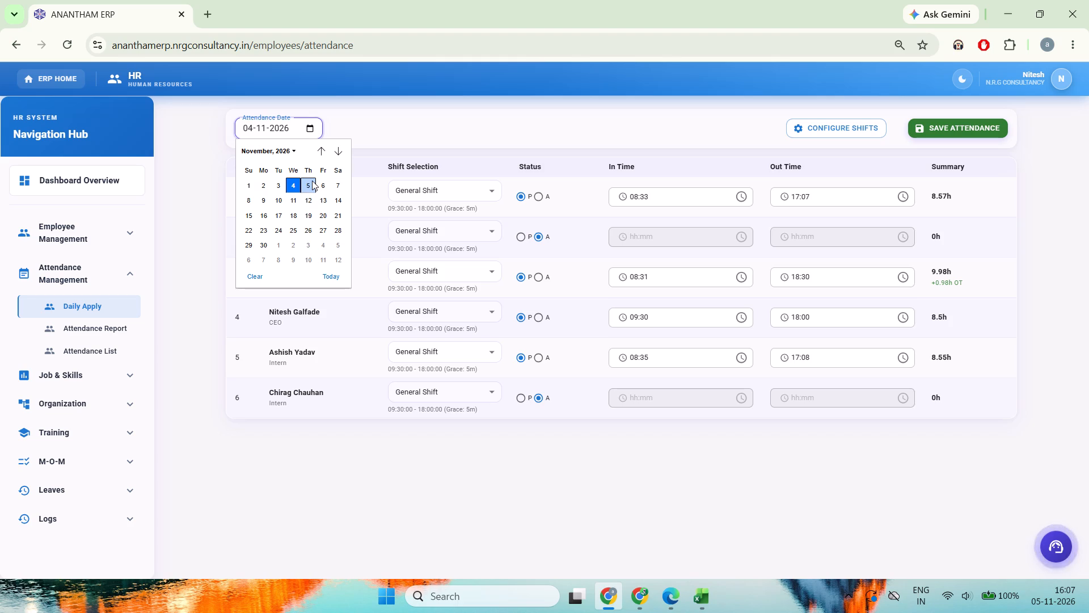
left_click(312, 180)
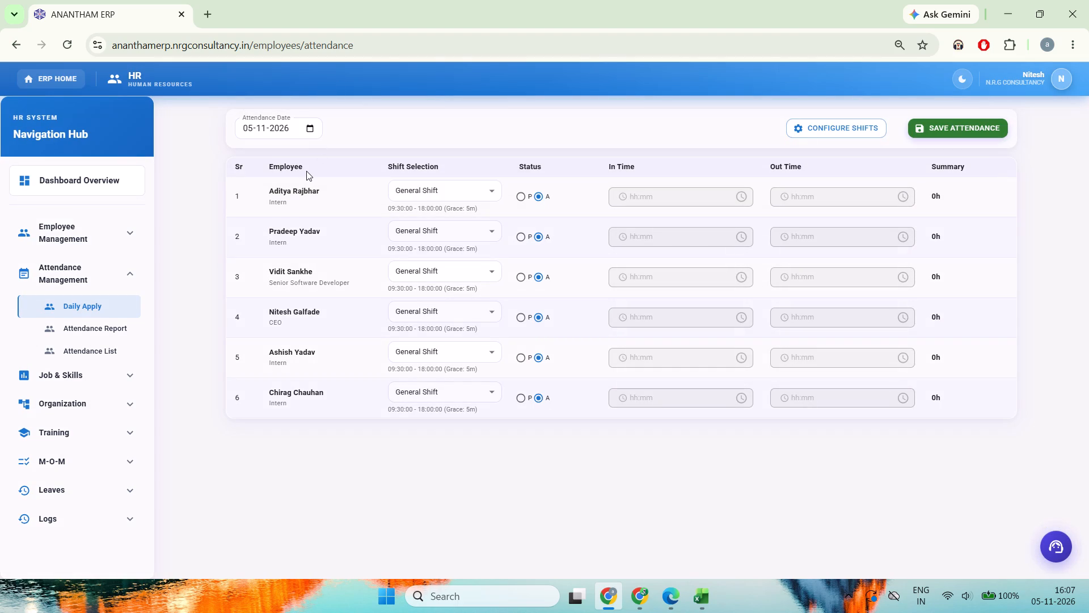
left_click(13, 51)
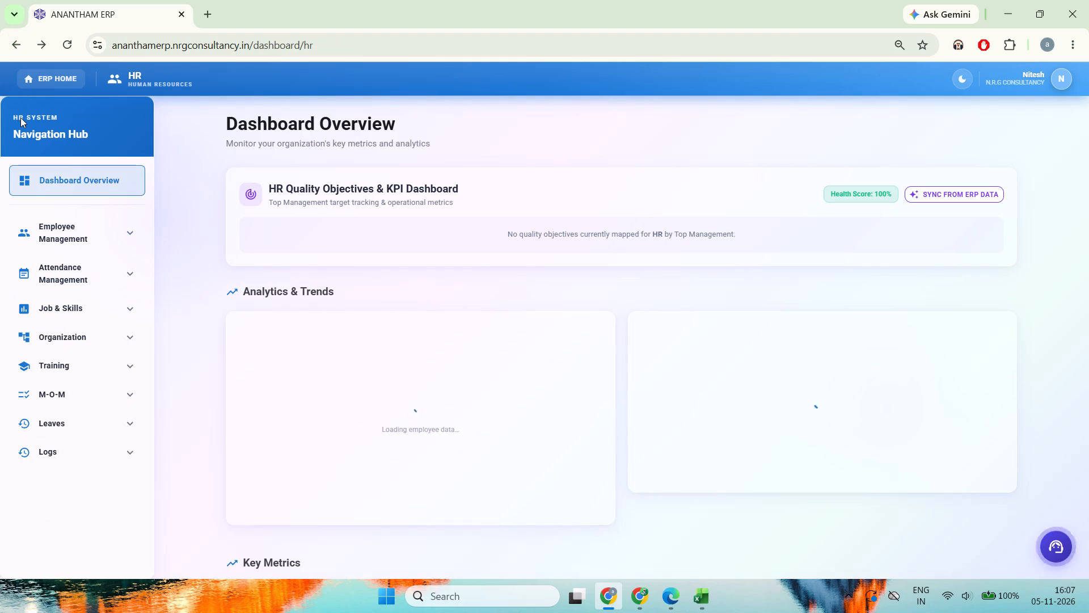
left_click(68, 275)
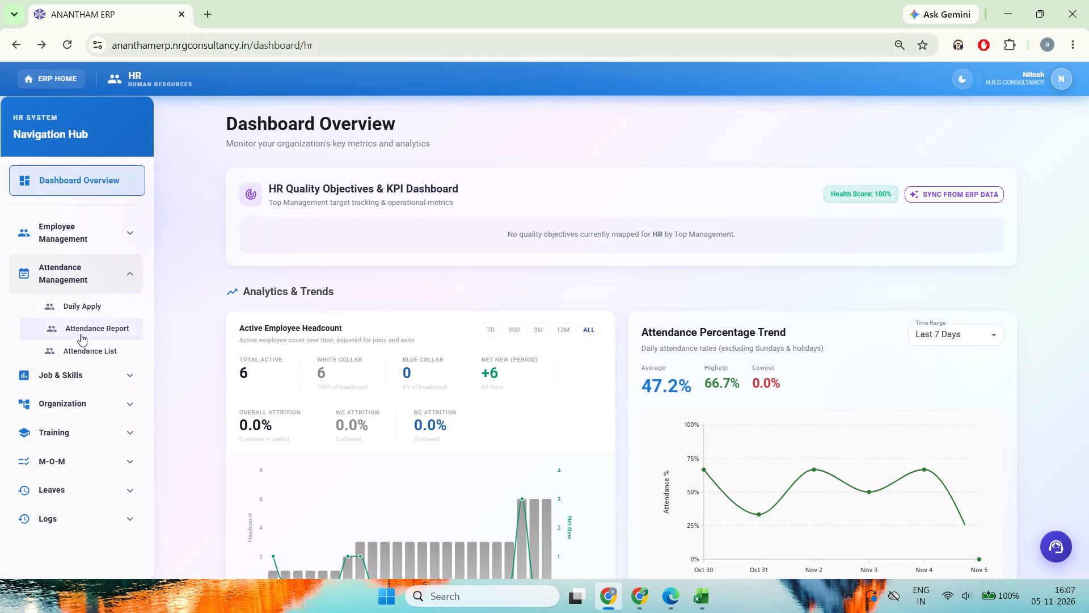
left_click(85, 349)
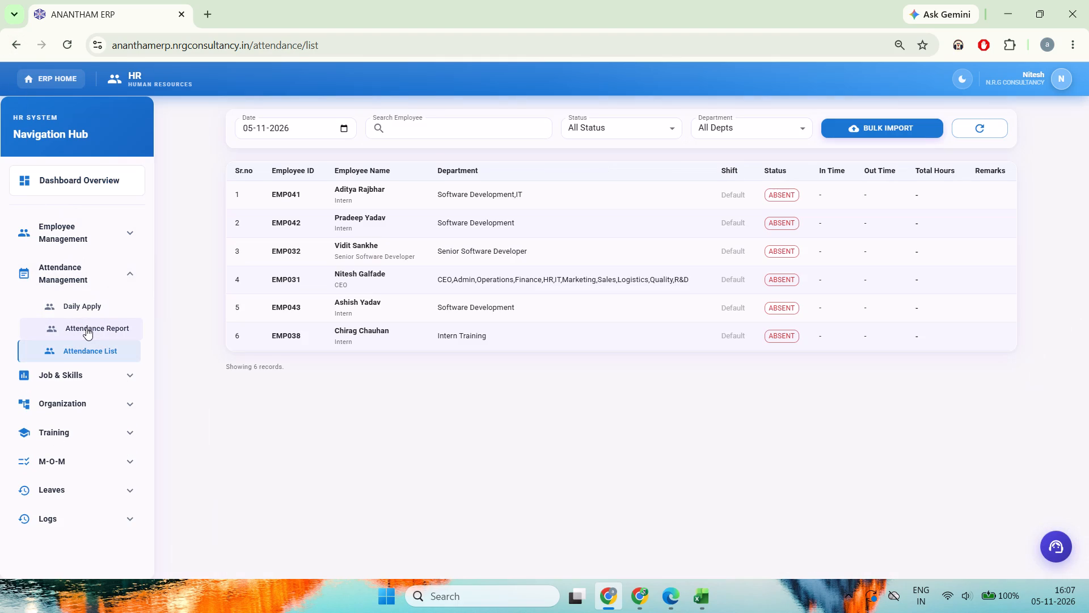
View the attendance report for 05-11-2026, 01-11-2026 and 02-11-2026, checking the status chart and employee rows.
left_click(86, 328)
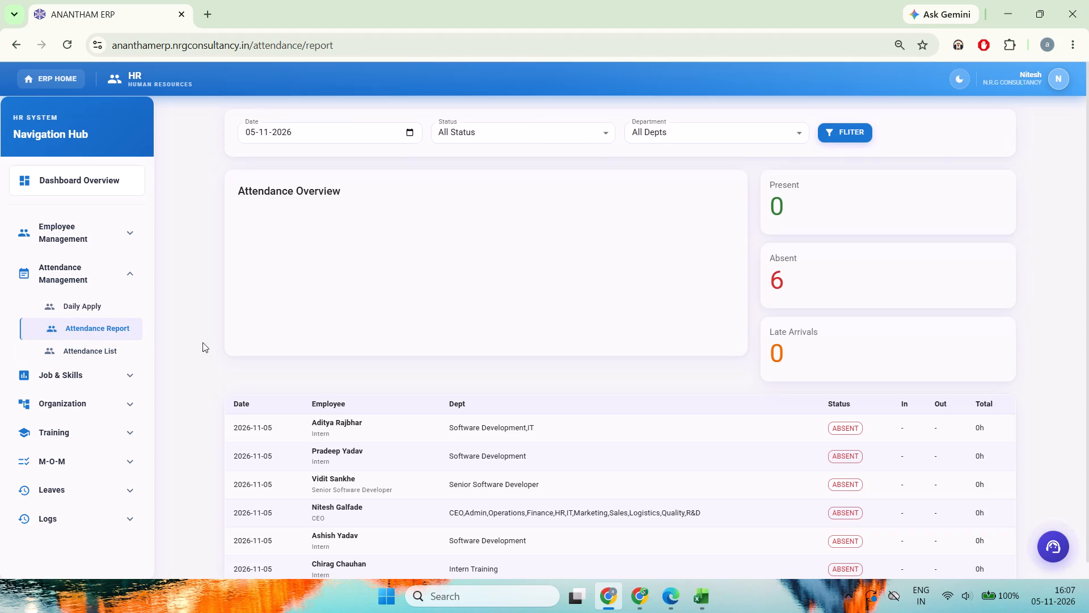
scroll(748, 422, "down", 1)
scroll(748, 422, "up", 1)
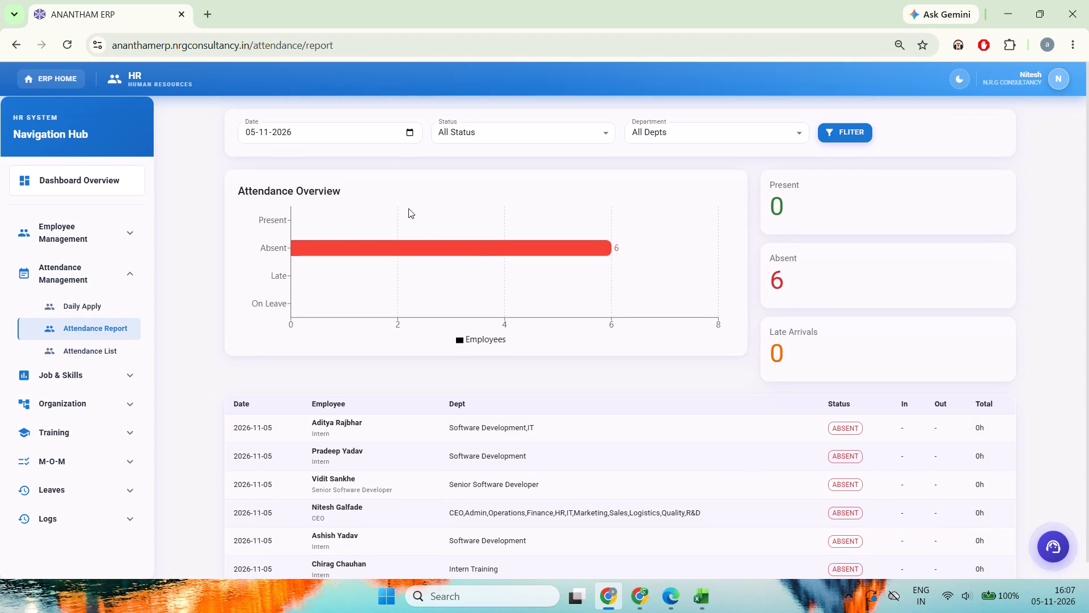
left_click(409, 129)
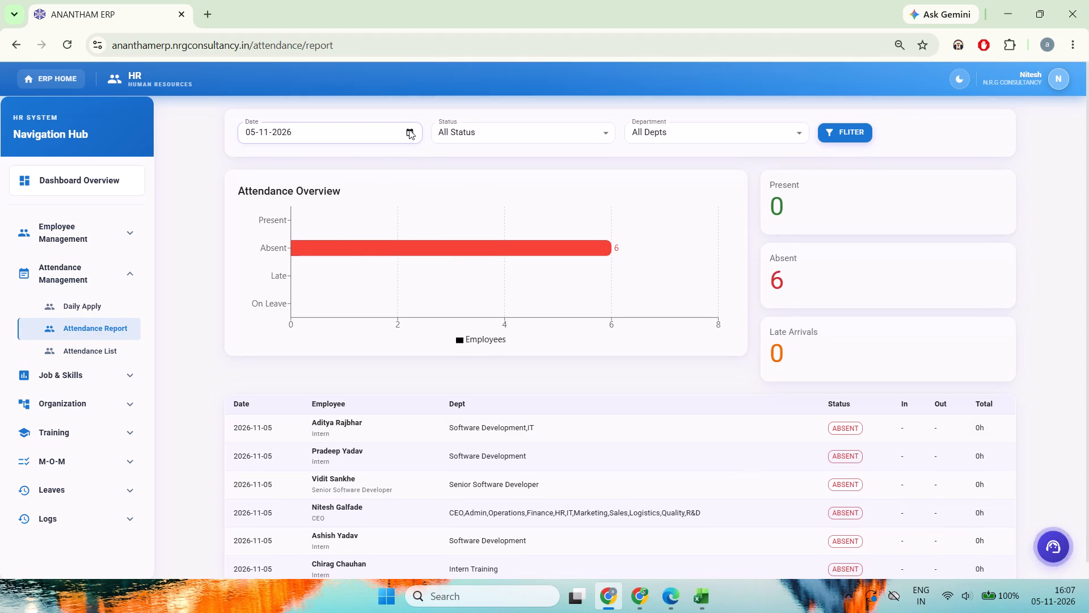
left_click(254, 186)
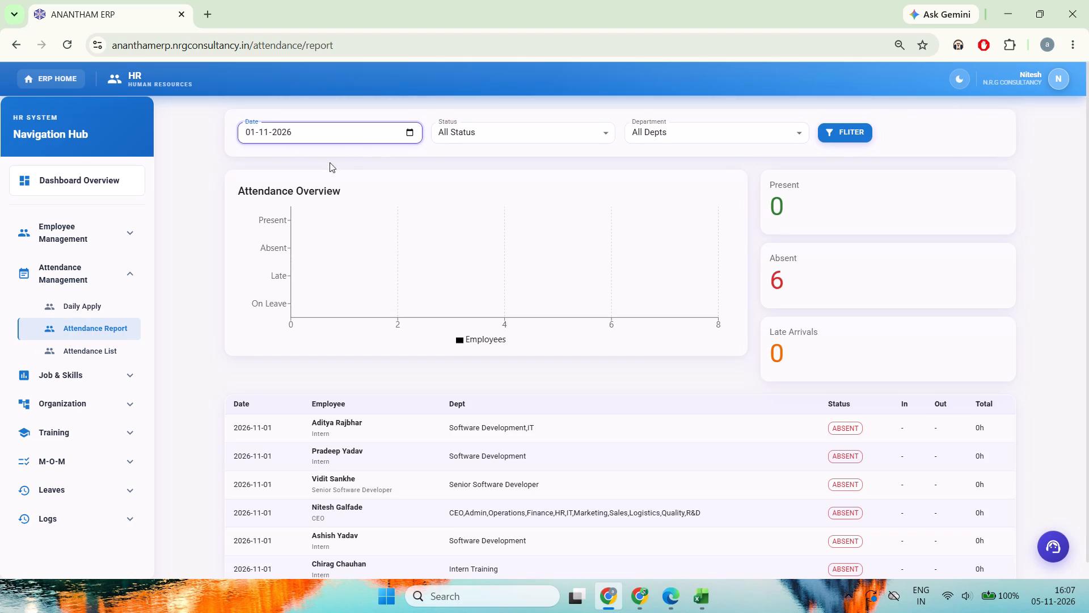
left_click(409, 130)
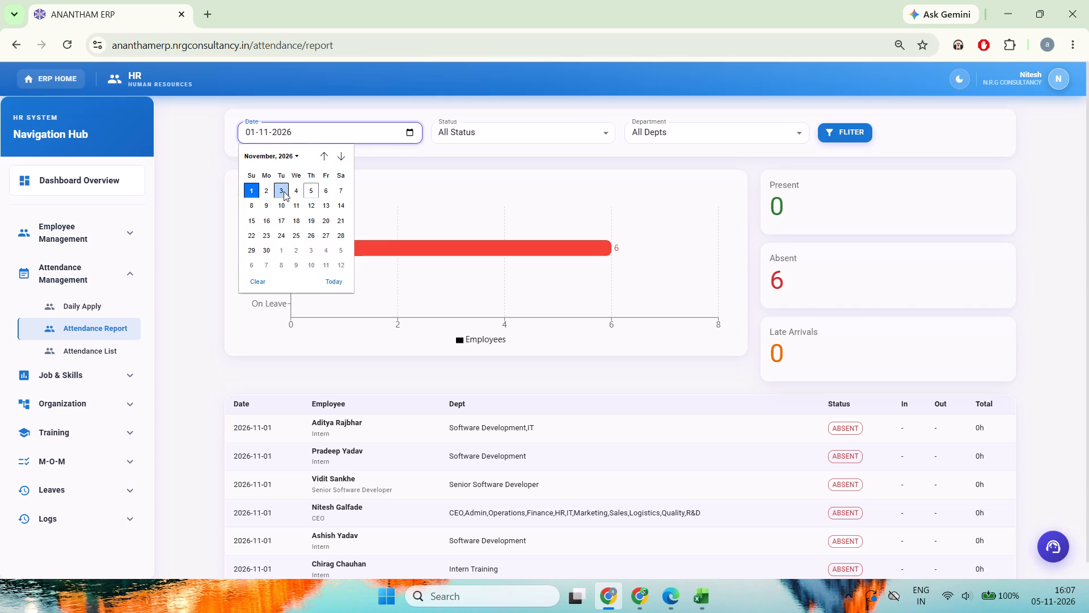
left_click(273, 188)
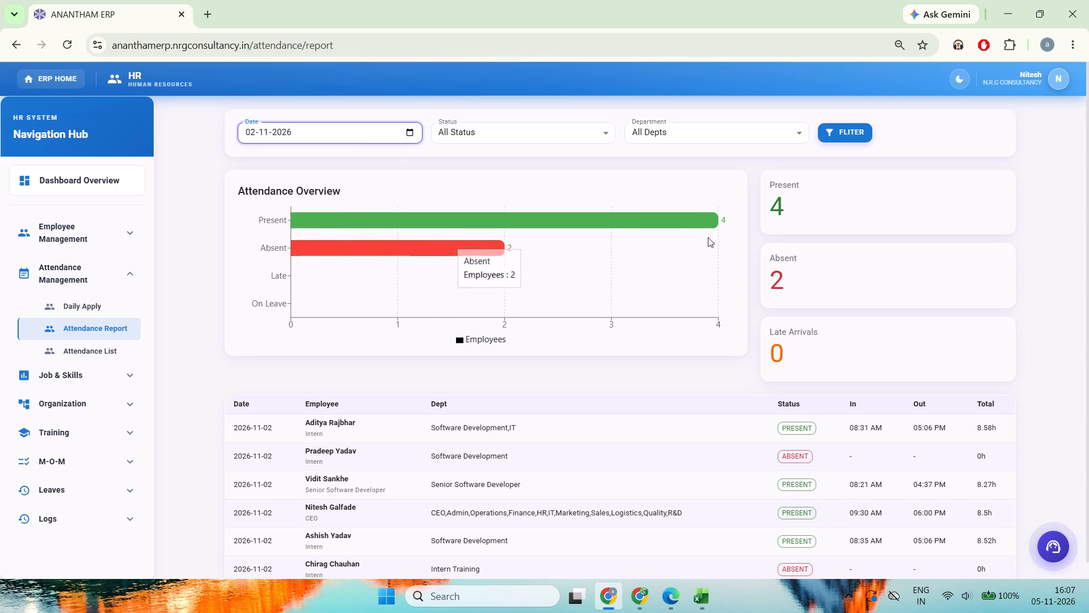
scroll(785, 543, "down", 1)
scroll(558, 532, "down", 1)
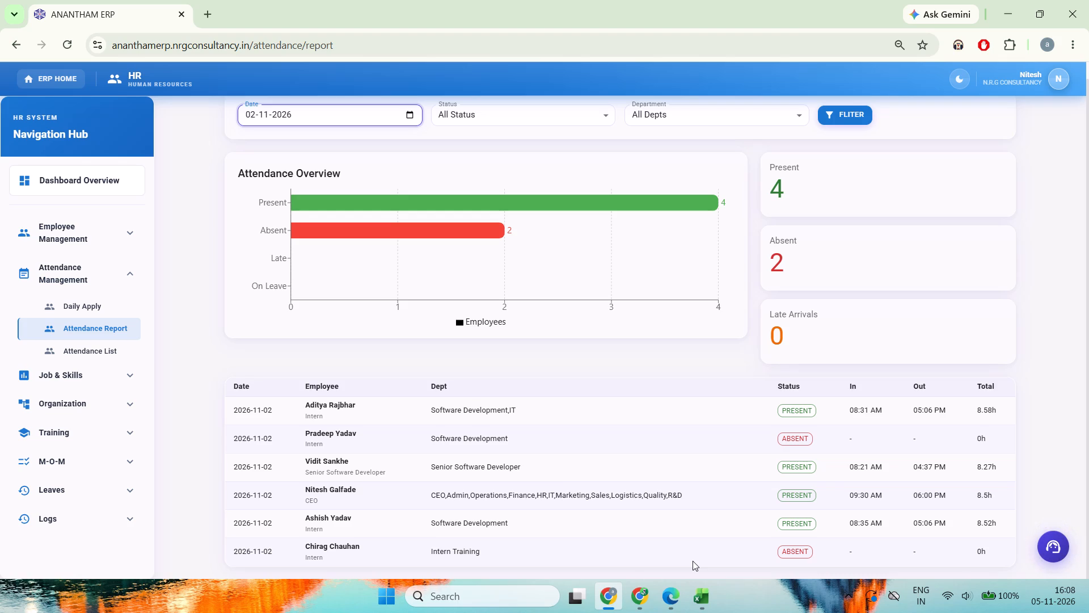
Switch to the Chrome window with the CDSCO licence application, open the Needle Holders device for editing and examine its models list.
key("alt+Tab")
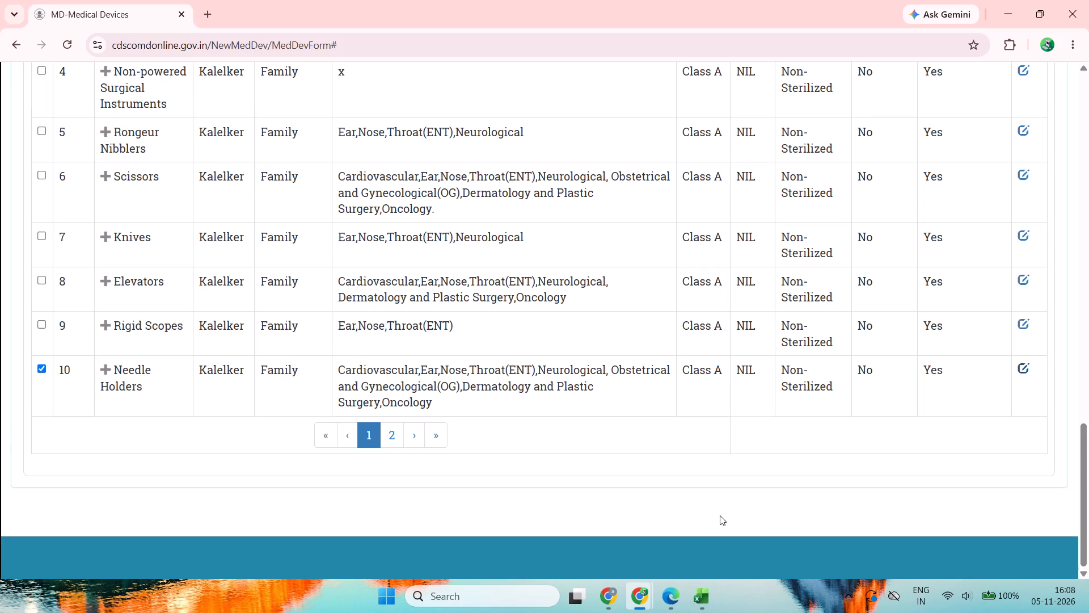
left_click(1024, 365)
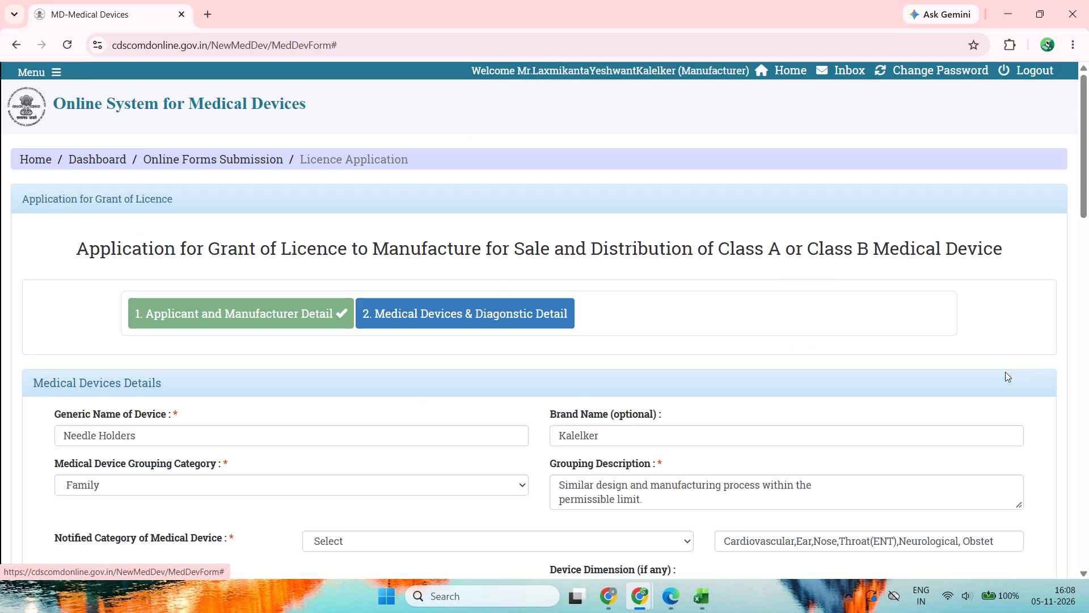
scroll(474, 459, "down", 20)
scroll(474, 459, "down", 2)
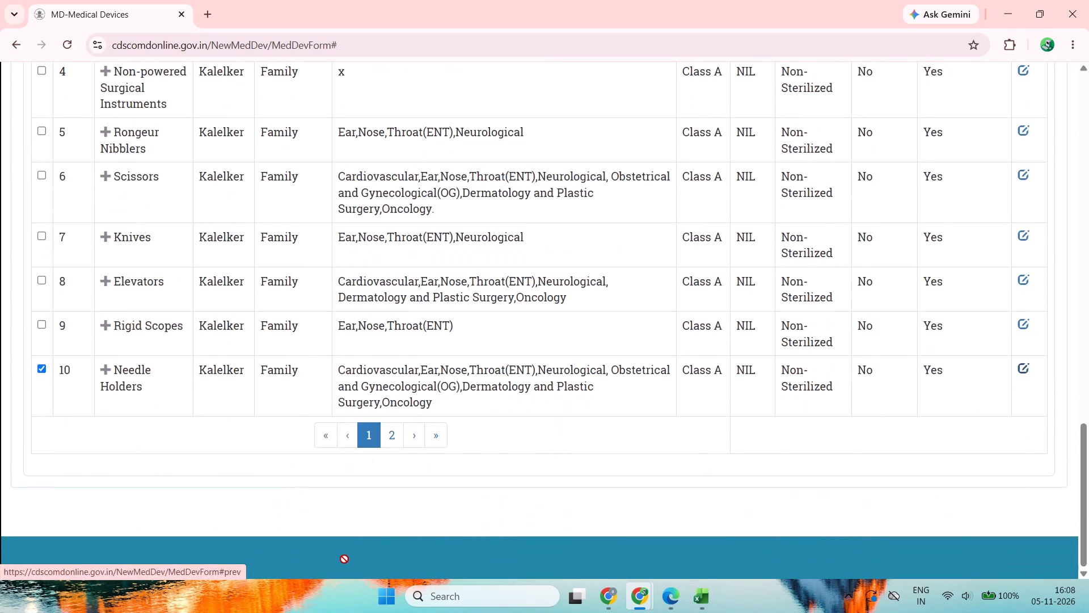
scroll(344, 559, "up", 7)
scroll(380, 526, "down", 6)
scroll(379, 523, "up", 7)
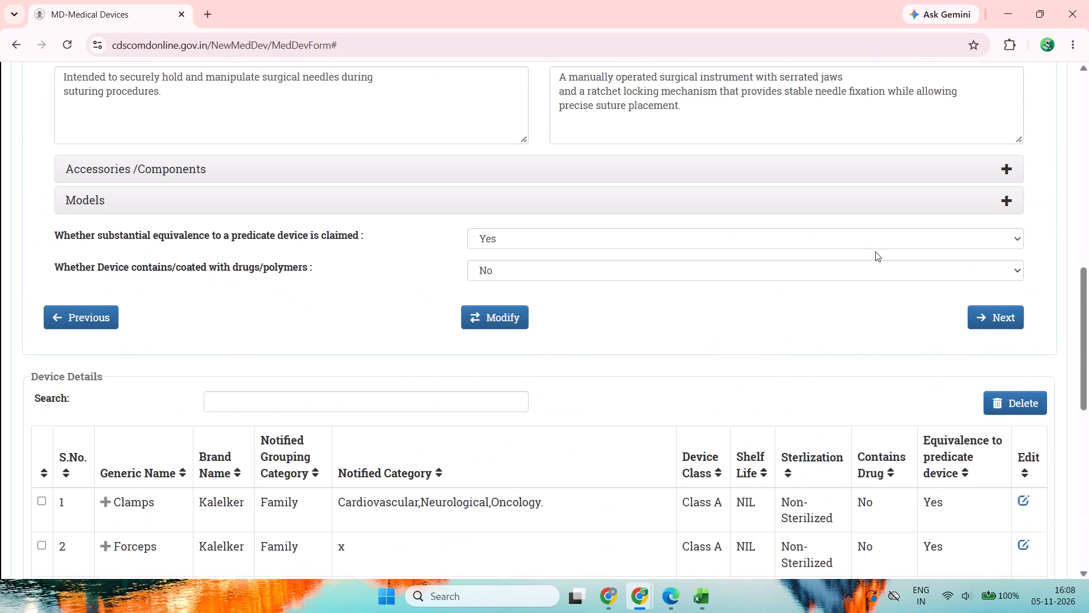
left_click(1008, 204)
scroll(535, 286, "down", 11)
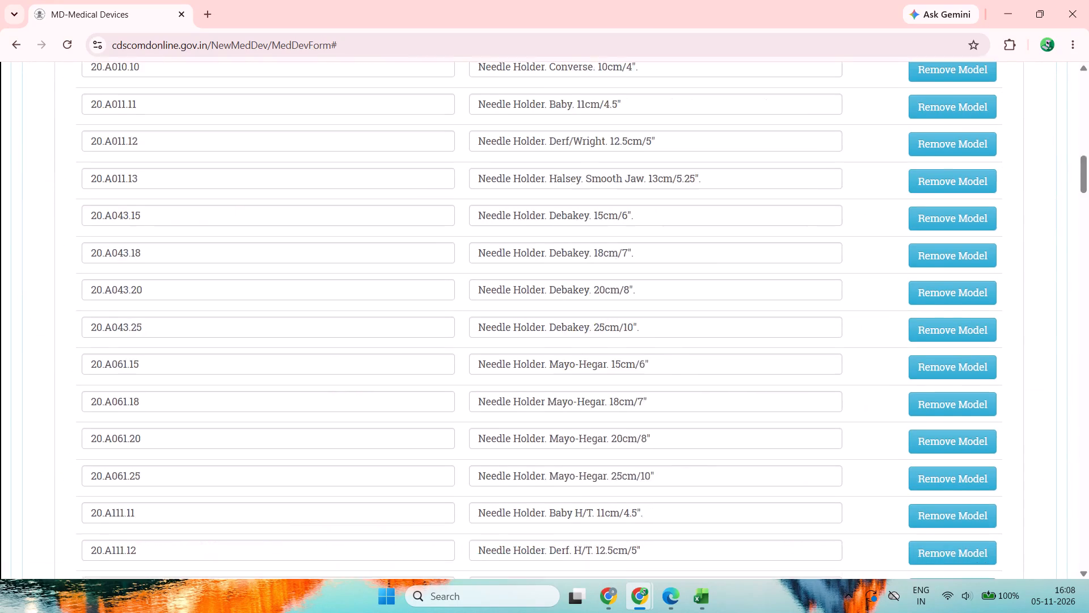
scroll(466, 370, "down", 20)
scroll(466, 370, "down", 8)
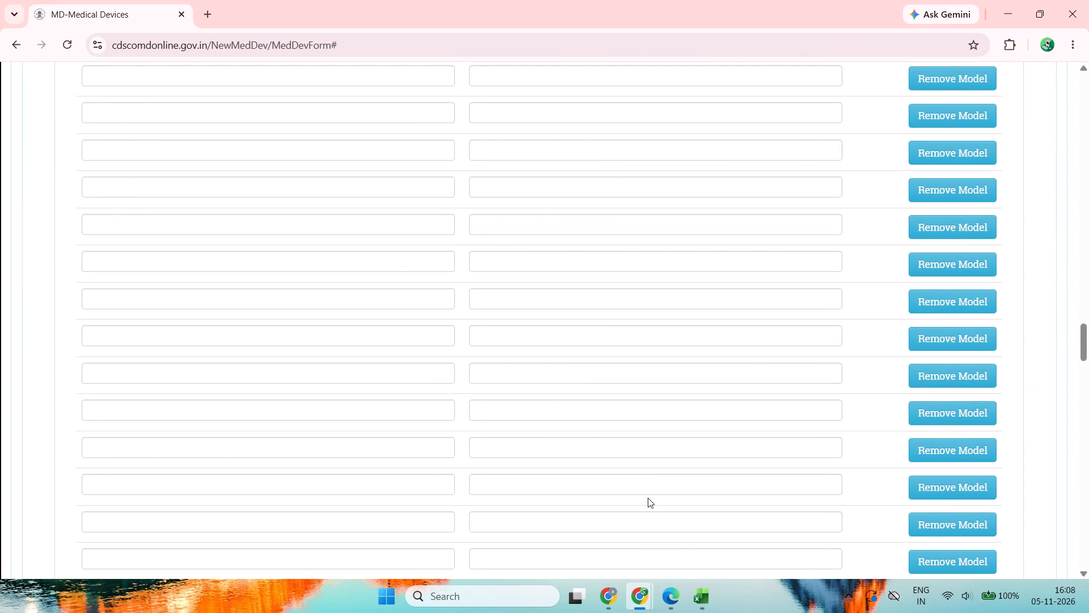
scroll(698, 377, "up", 1)
Reload the application form, reopen the Needle Holders device for editing and examine its models list through to the last row.
left_click(60, 45)
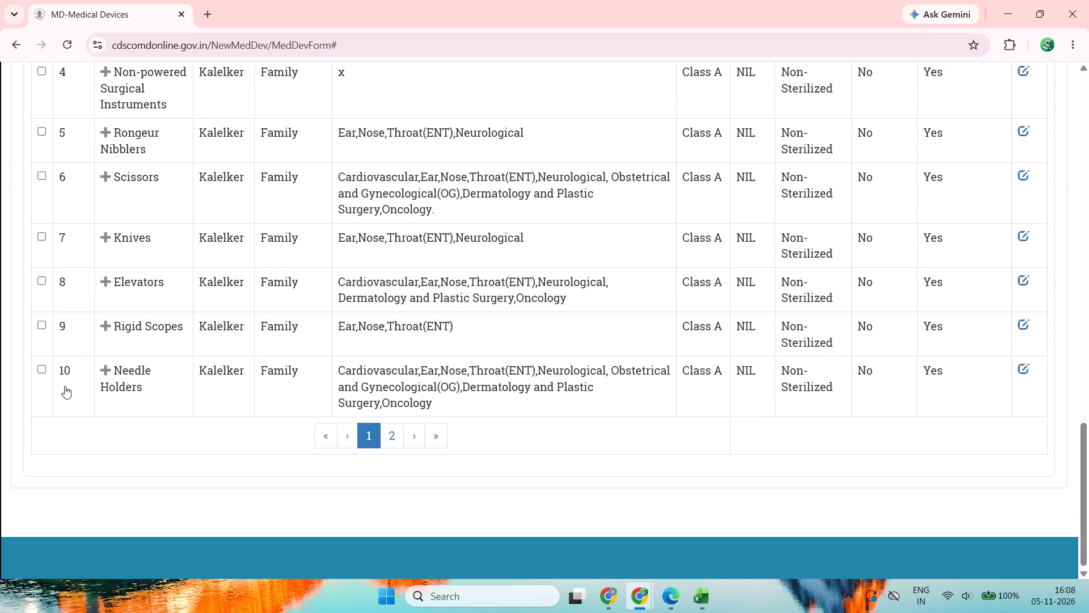
left_click(36, 370)
left_click(44, 406)
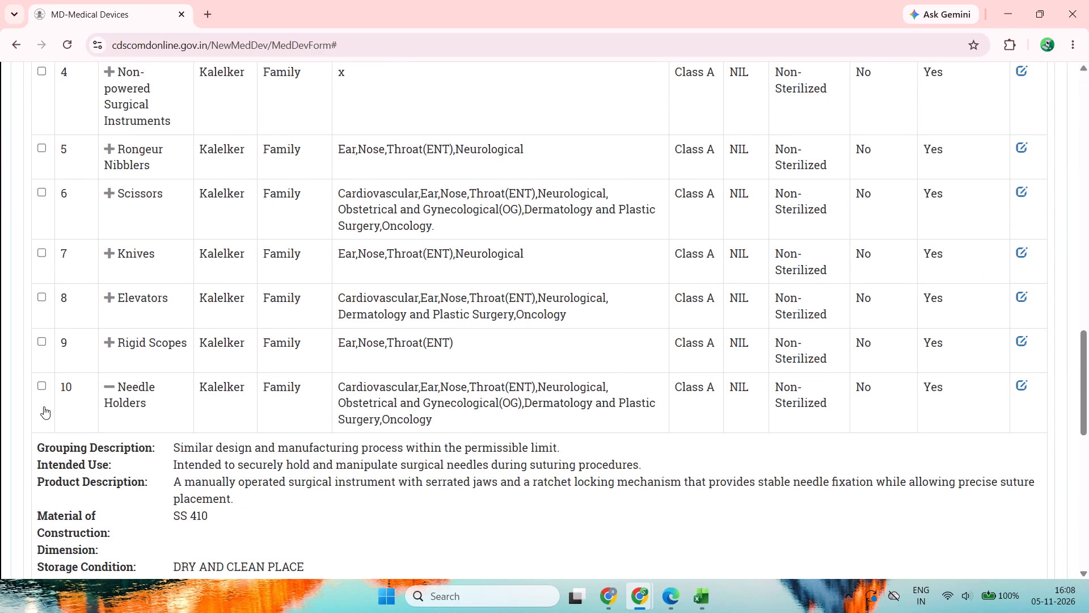
left_click(42, 370)
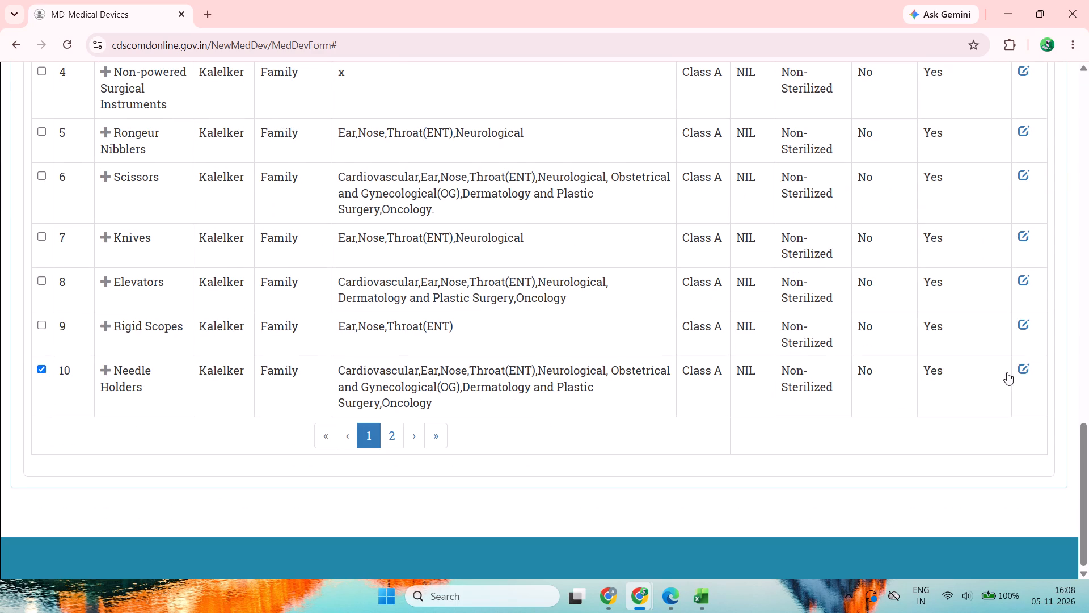
left_click(1029, 364)
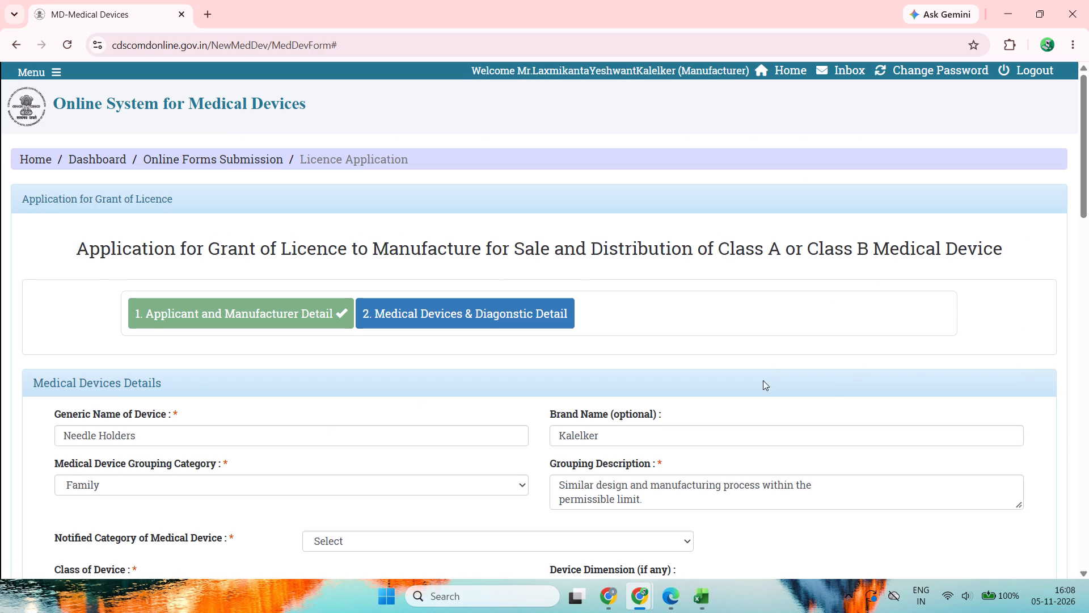
scroll(624, 450, "down", 20)
scroll(624, 450, "down", 1)
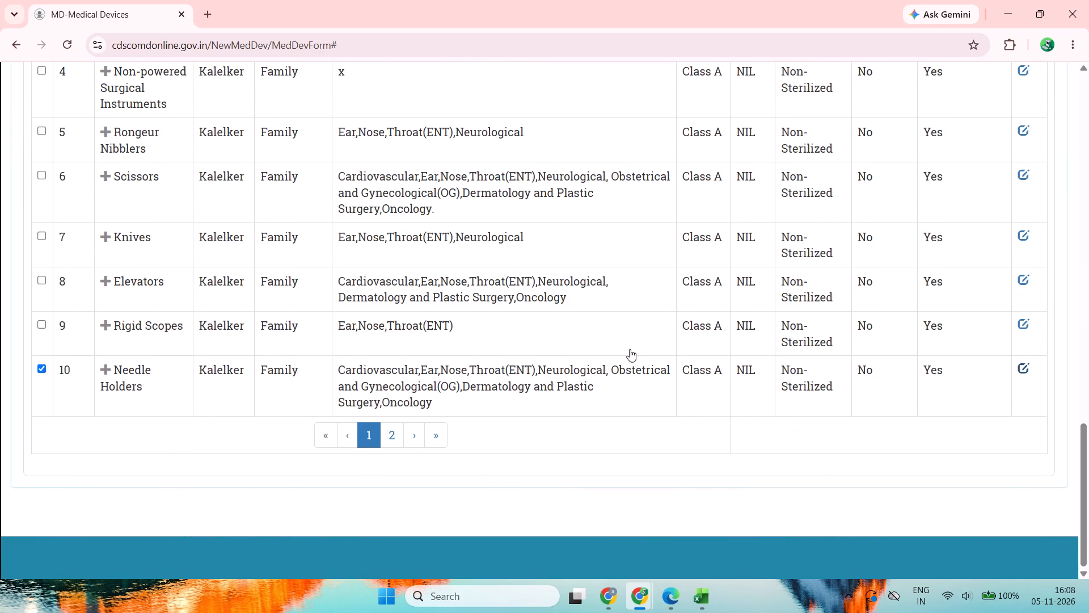
left_click(1027, 369)
scroll(574, 372, "down", 1)
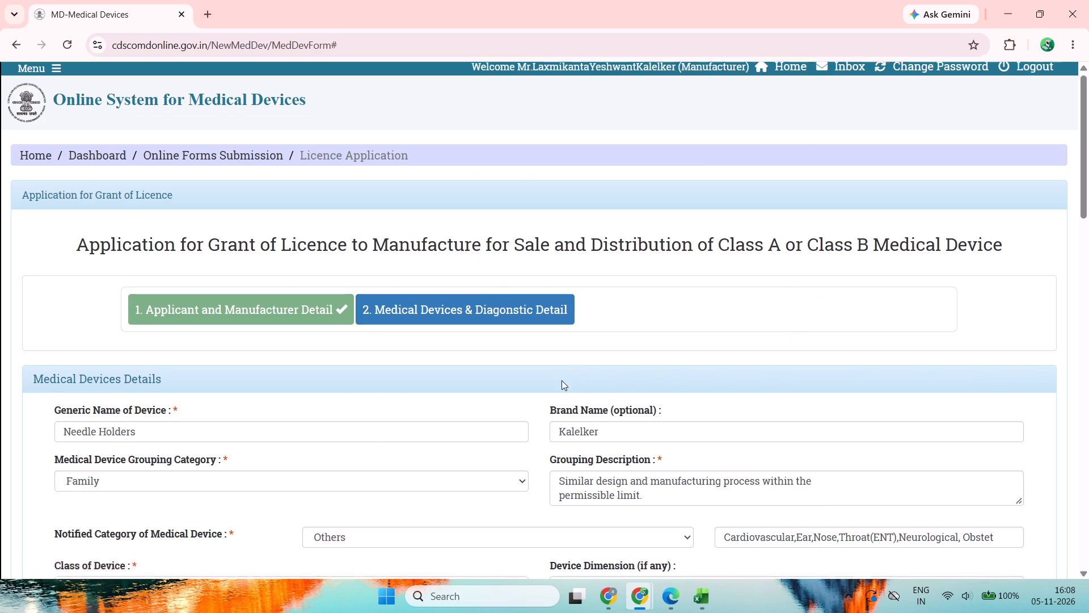
scroll(562, 380, "down", 16)
scroll(378, 423, "up", 5)
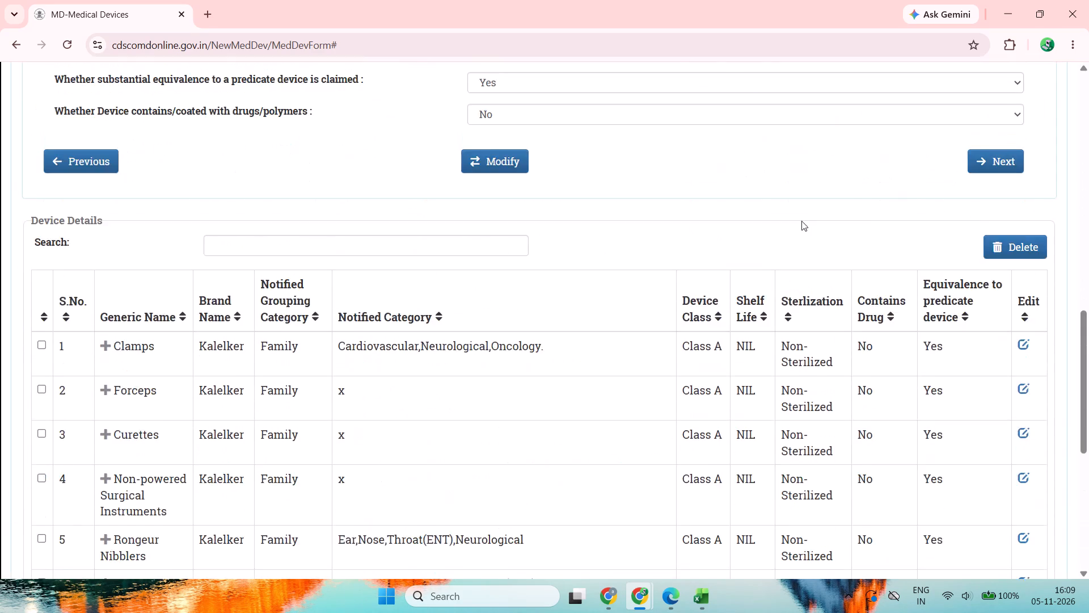
scroll(909, 199, "up", 1)
left_click(1002, 117)
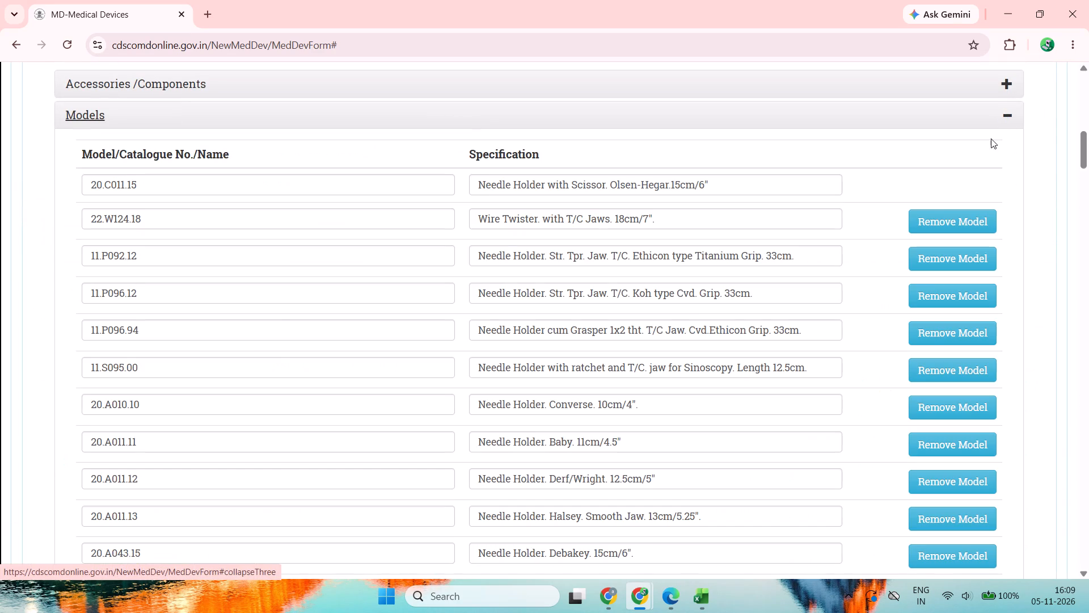
scroll(514, 353, "down", 10)
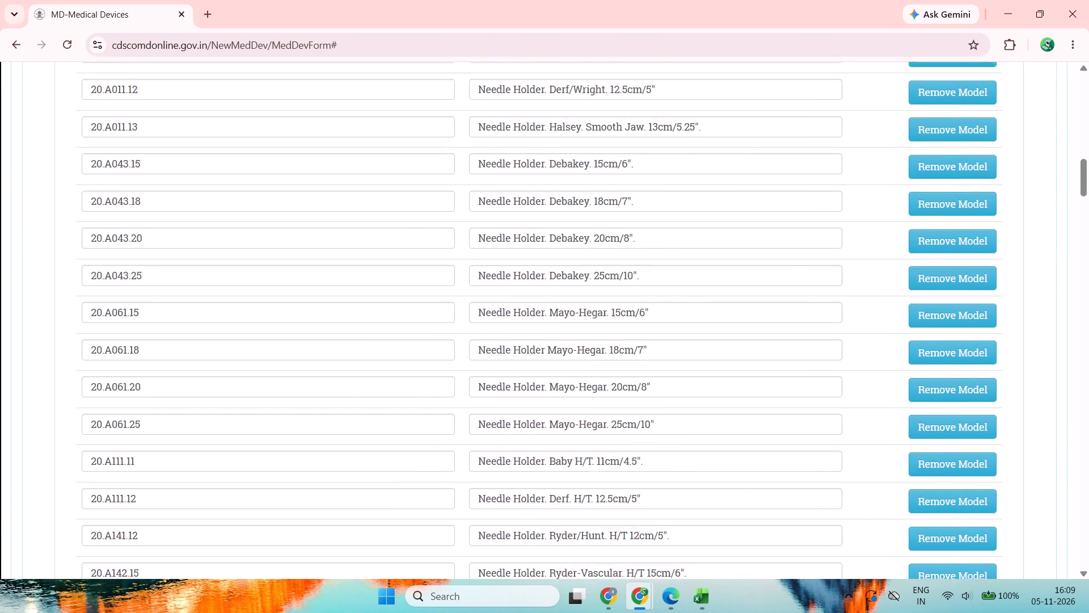
scroll(320, 398, "down", 20)
scroll(320, 398, "down", 4)
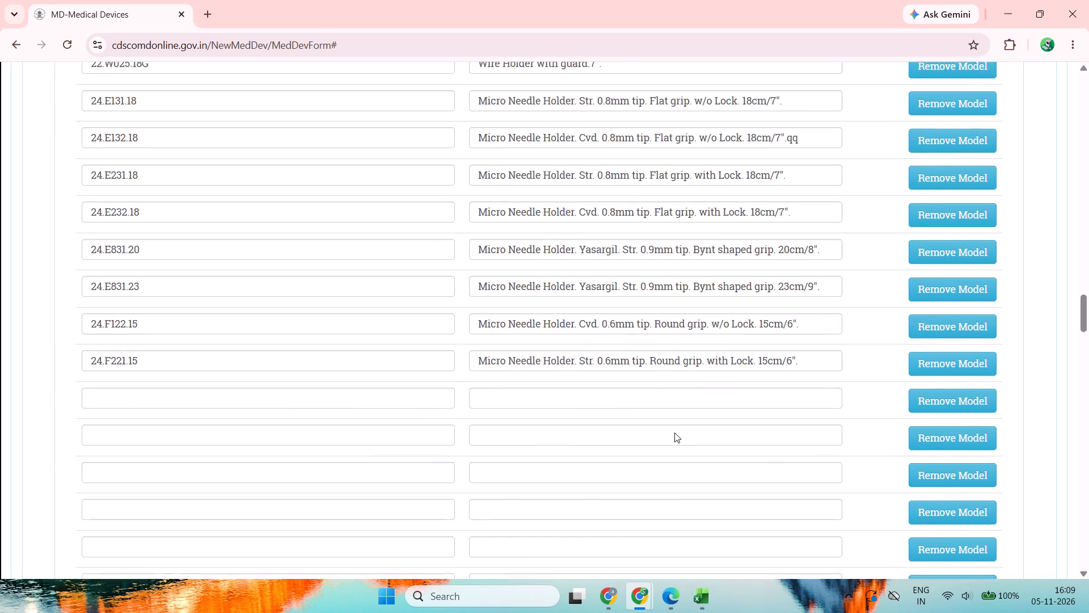
scroll(674, 433, "down", 3)
scroll(682, 434, "up", 3)
scroll(682, 434, "down", 19)
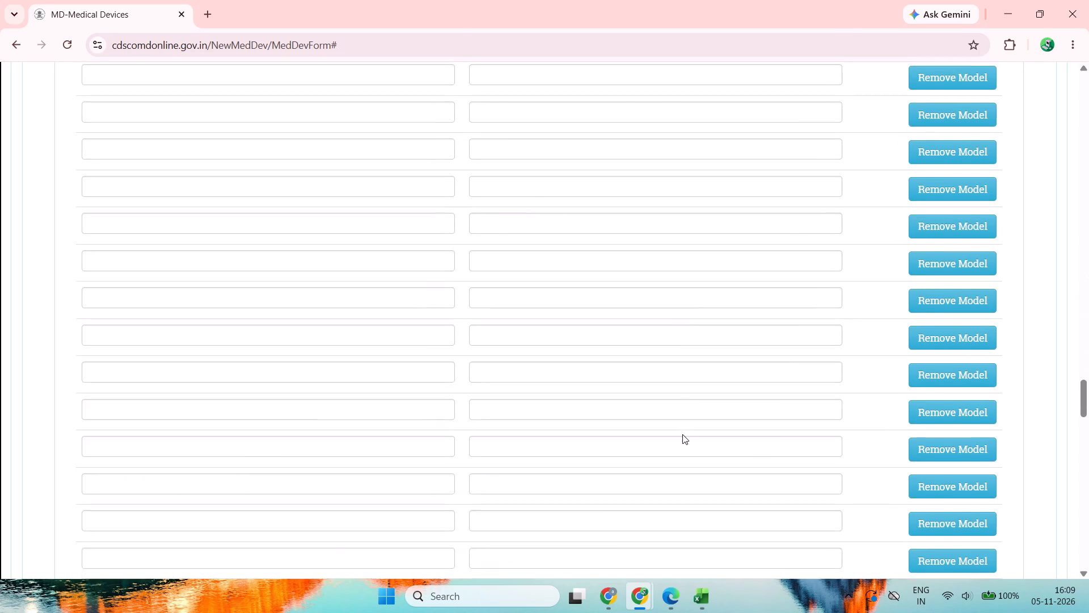
scroll(682, 434, "down", 20)
scroll(682, 434, "down", 2)
scroll(682, 434, "up", 4)
scroll(375, 363, "up", 1)
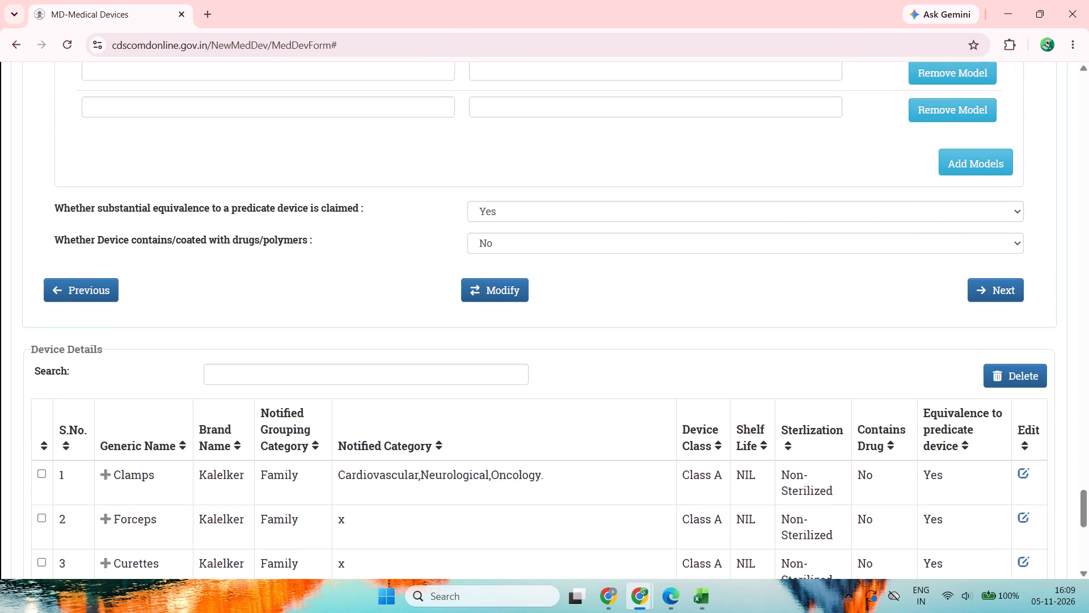
Replace the application form's tab with a fresh one, search for cdscomd and open the MD - Medical Devices site.
left_click(63, 43)
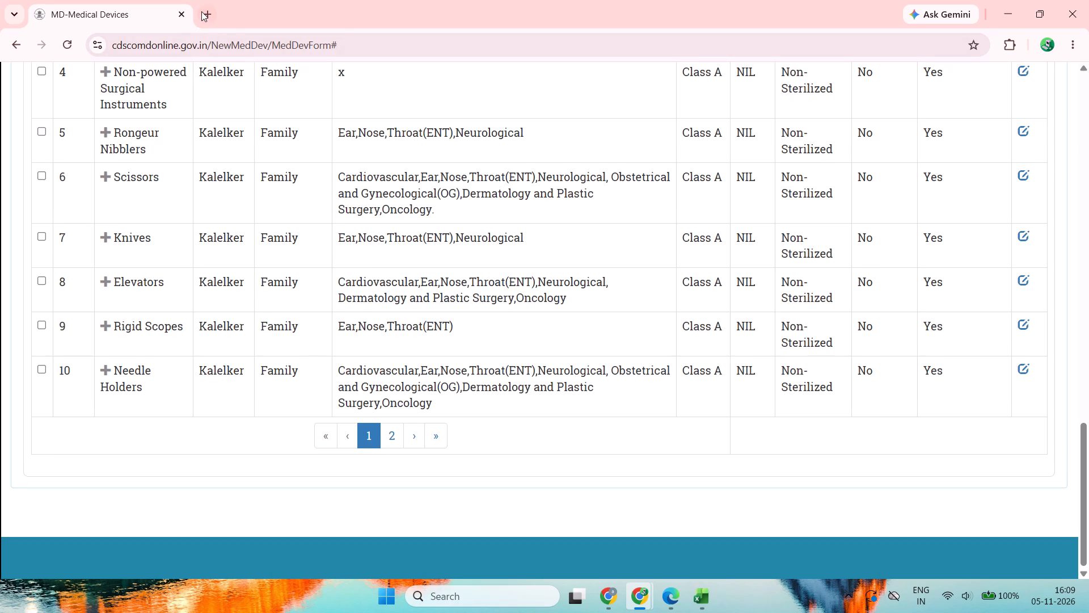
left_click(201, 11)
left_click(185, 14)
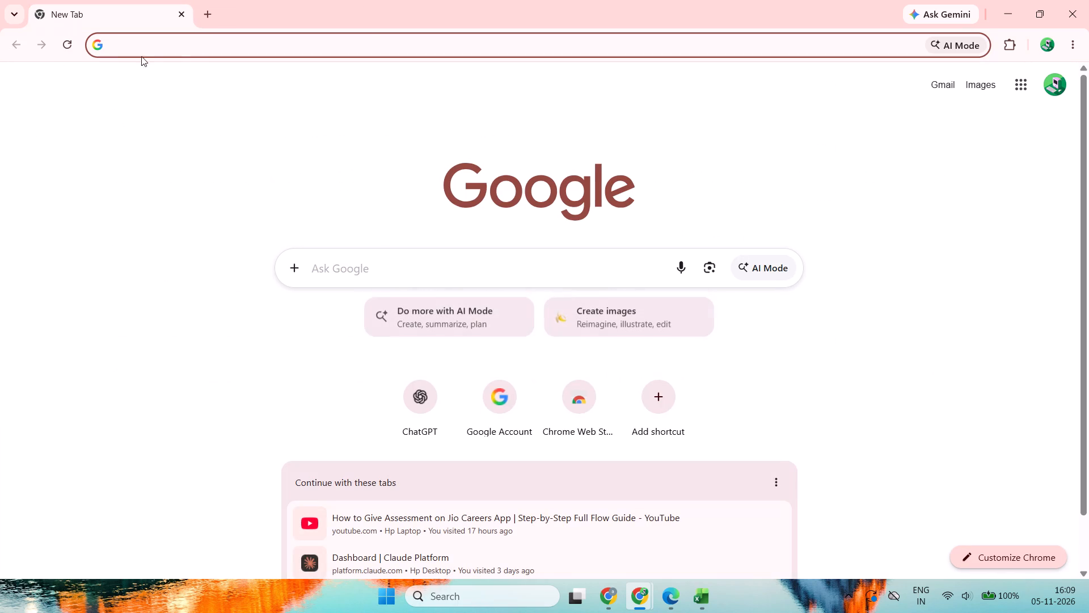
key("c")
type("dsco")
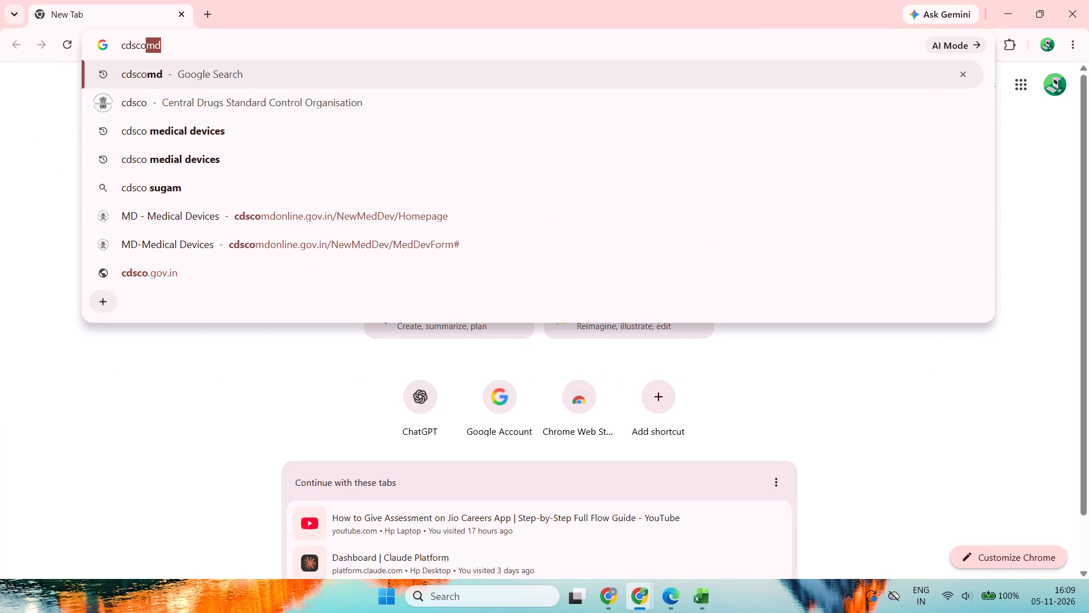
key("Right")
key("Return")
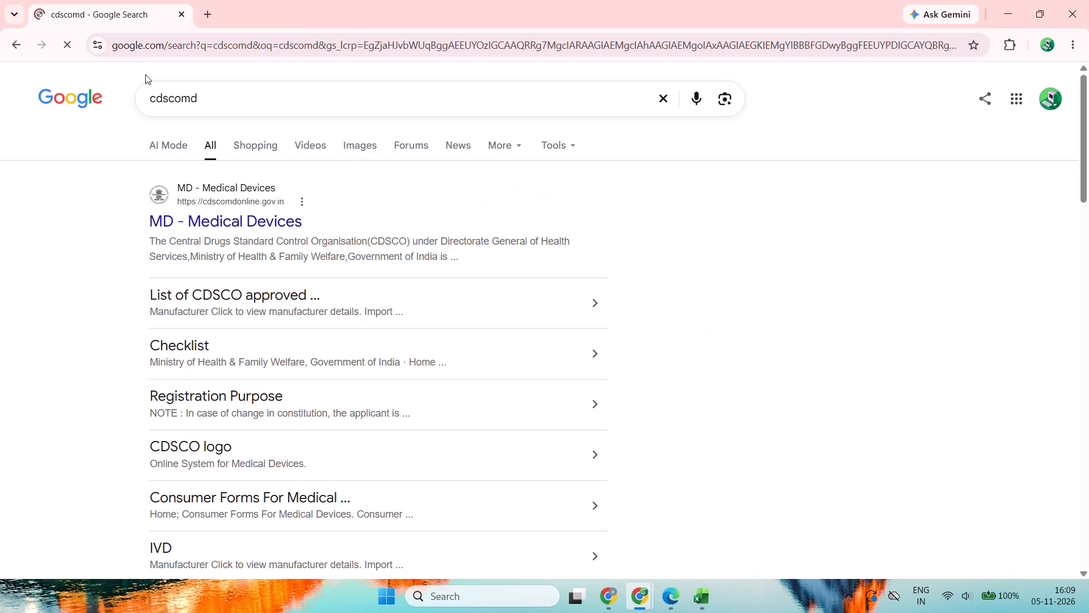
left_click(285, 222)
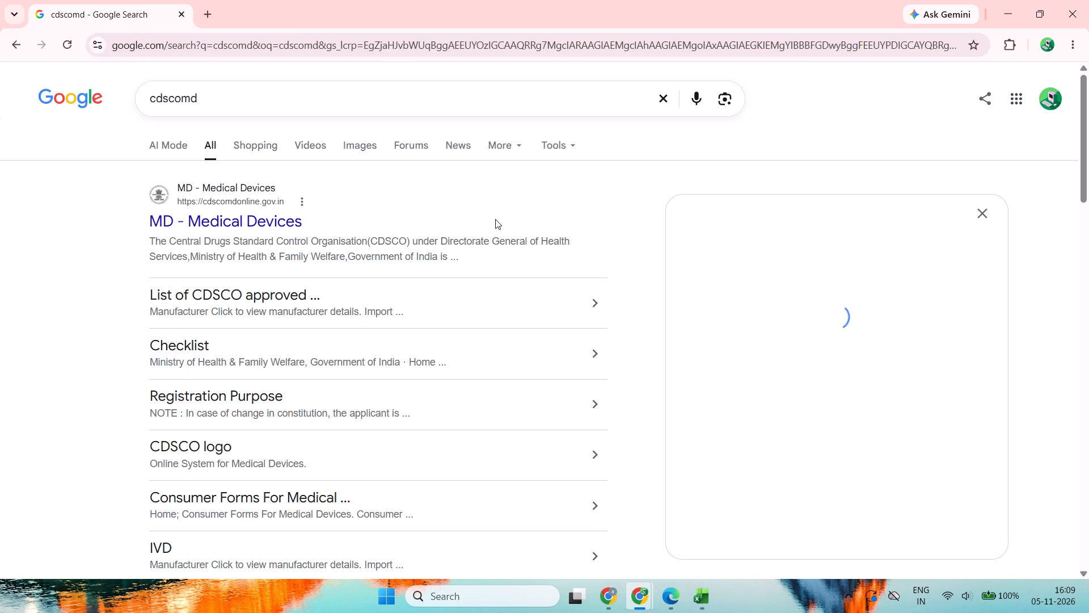
left_click(230, 219)
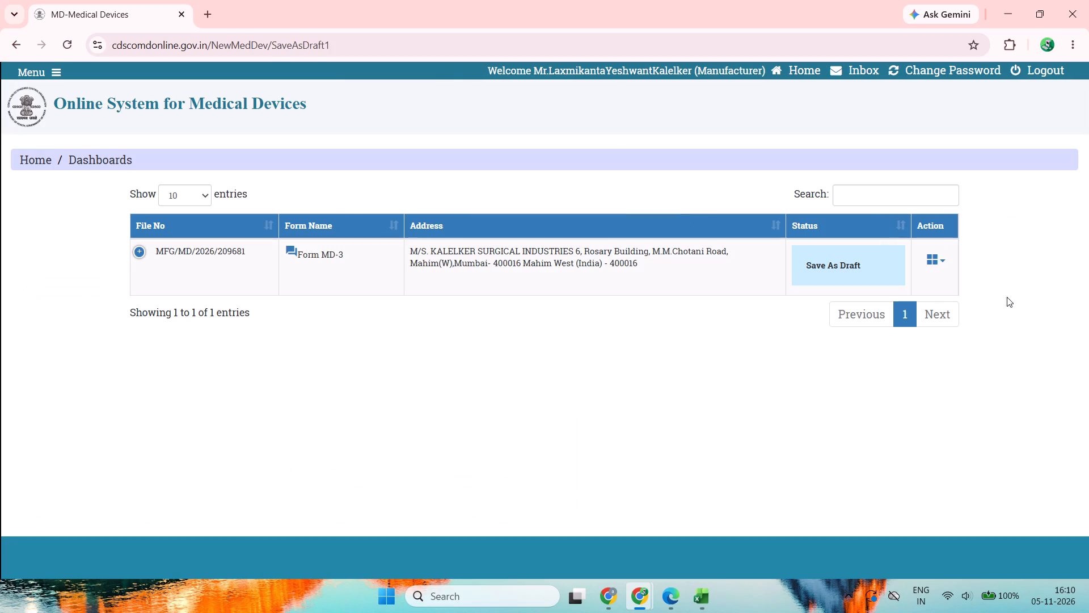
Open the saved Form MD-3 draft for editing and submit its applicant page as is to reach the Medical Devices details.
left_click(944, 259)
left_click(876, 283)
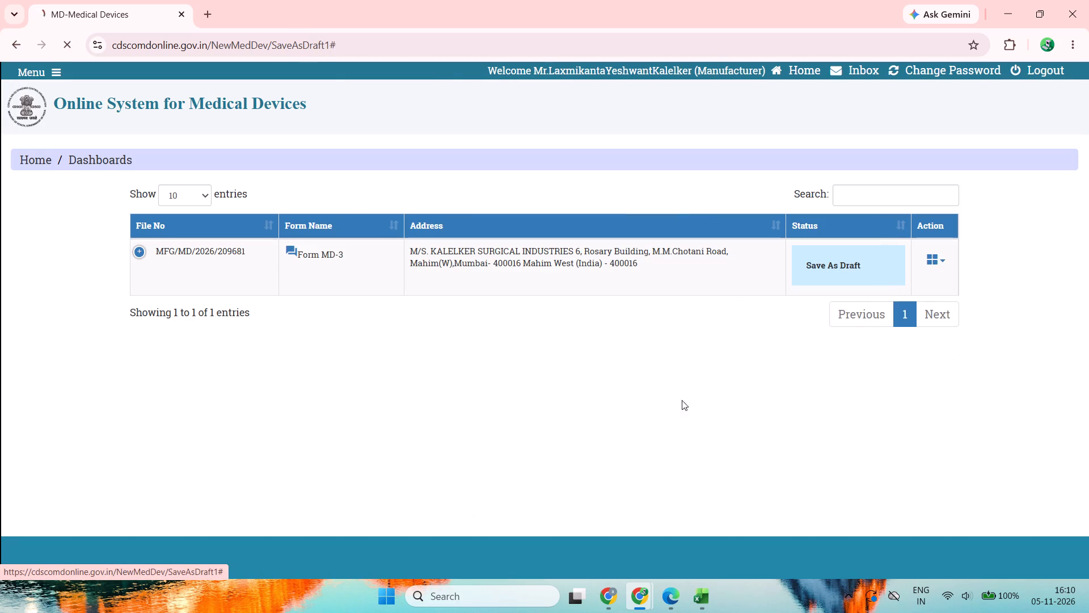
scroll(405, 401, "down", 18)
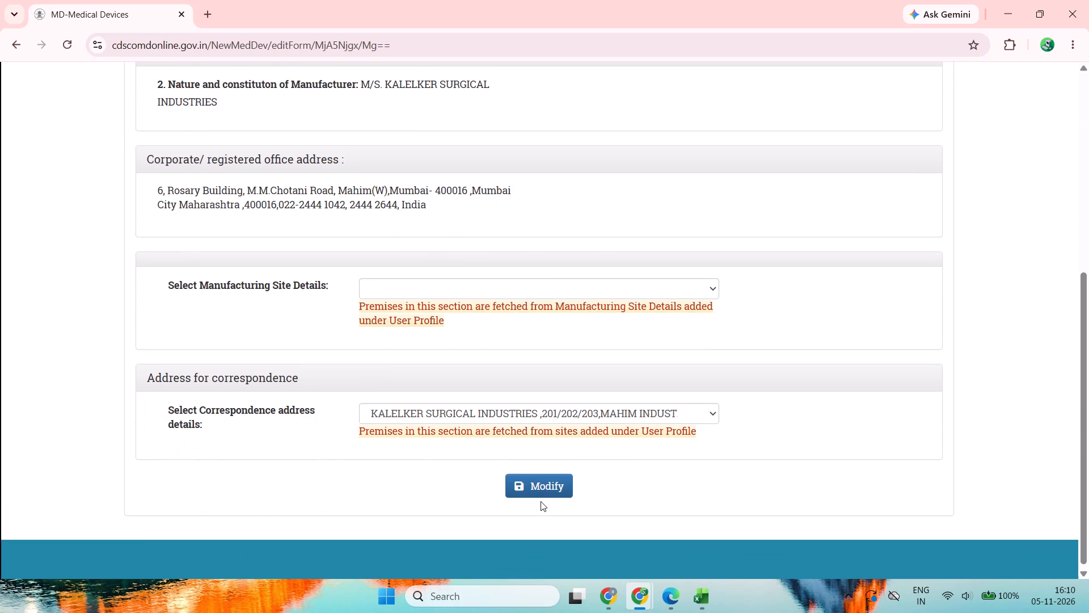
left_click(538, 487)
Select the Needle Holders device, open it for editing and examine its models list.
scroll(890, 358, "down", 10)
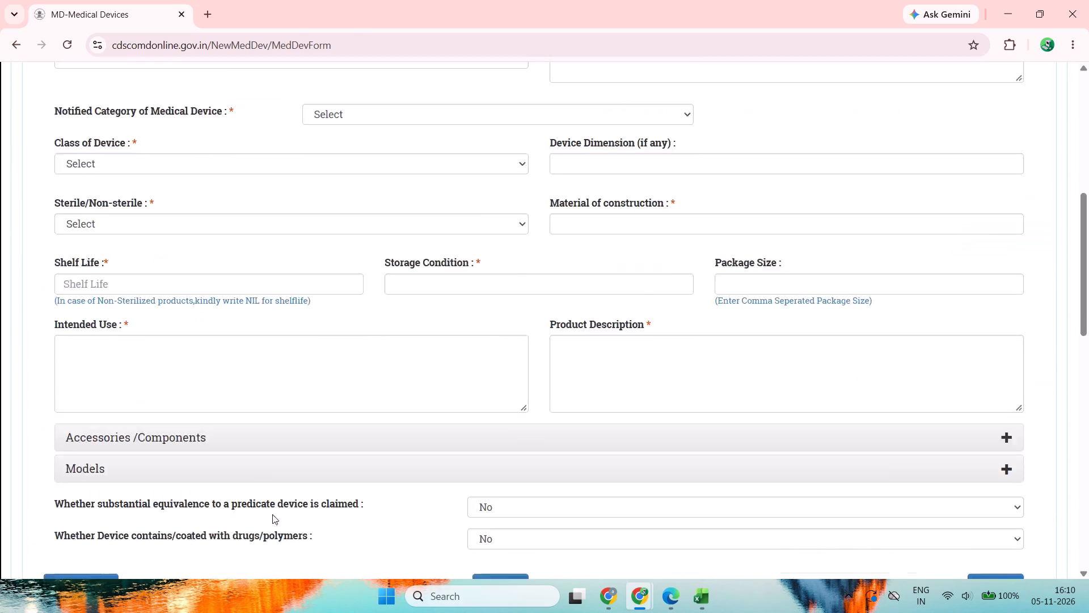
scroll(272, 514, "down", 9)
left_click(43, 366)
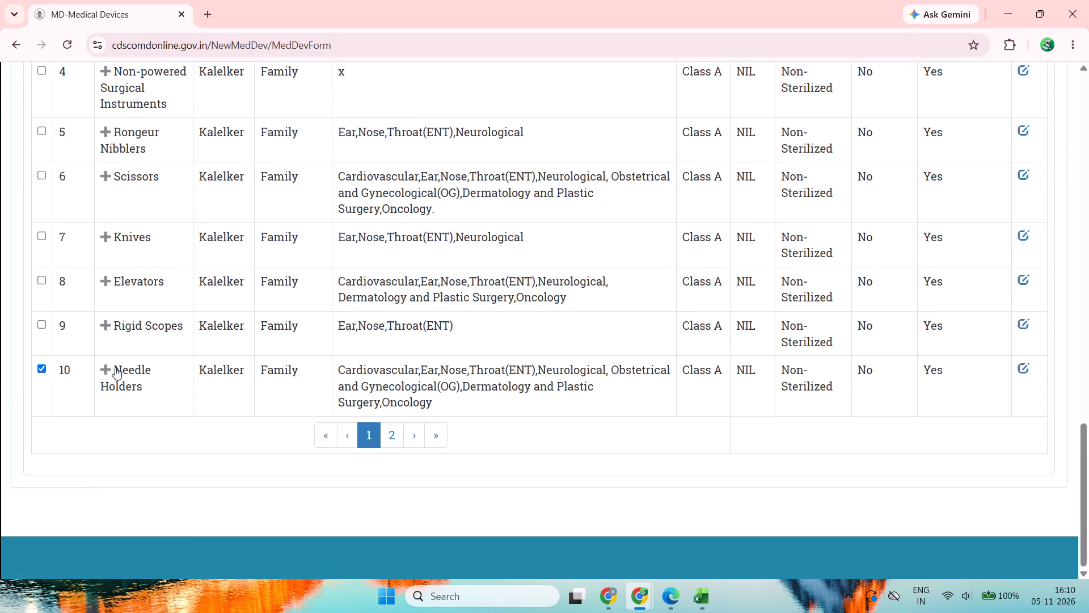
left_click(1022, 368)
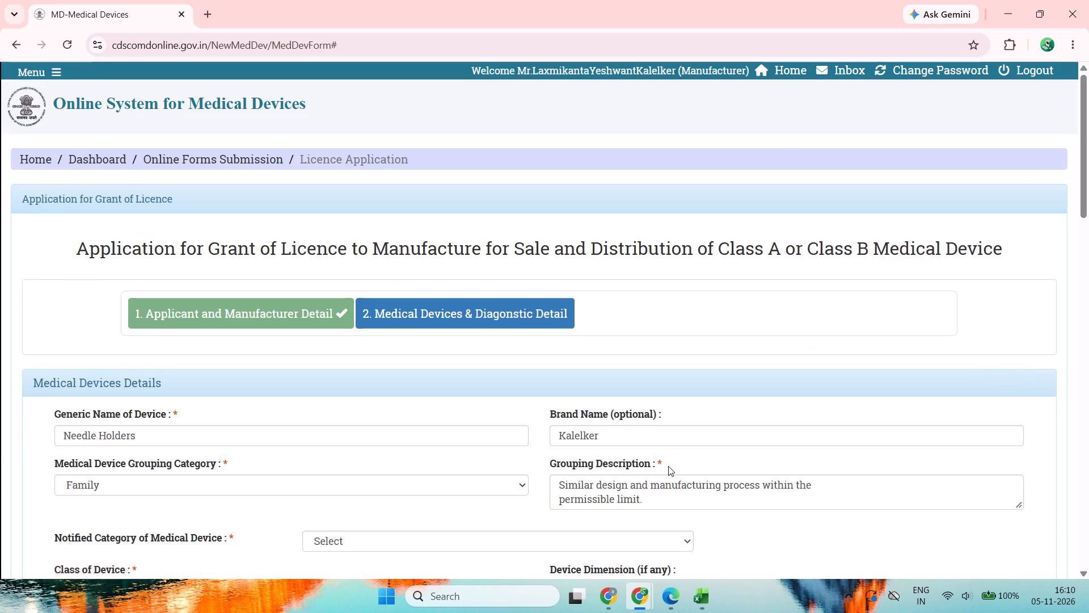
scroll(668, 466, "down", 5)
scroll(860, 470, "down", 2)
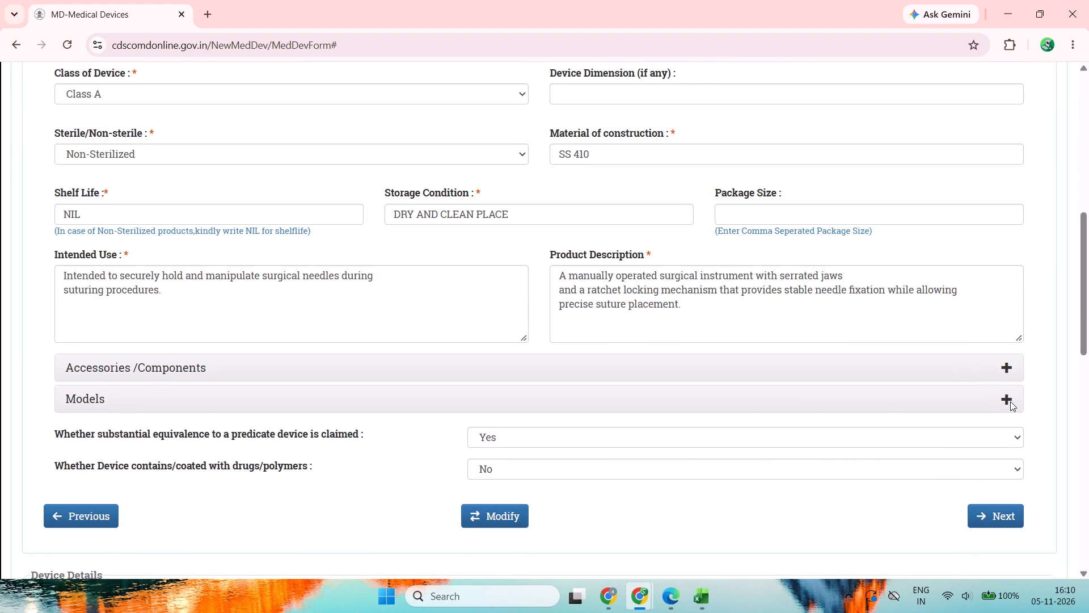
left_click(999, 398)
left_click(1010, 395)
scroll(668, 501, "down", 17)
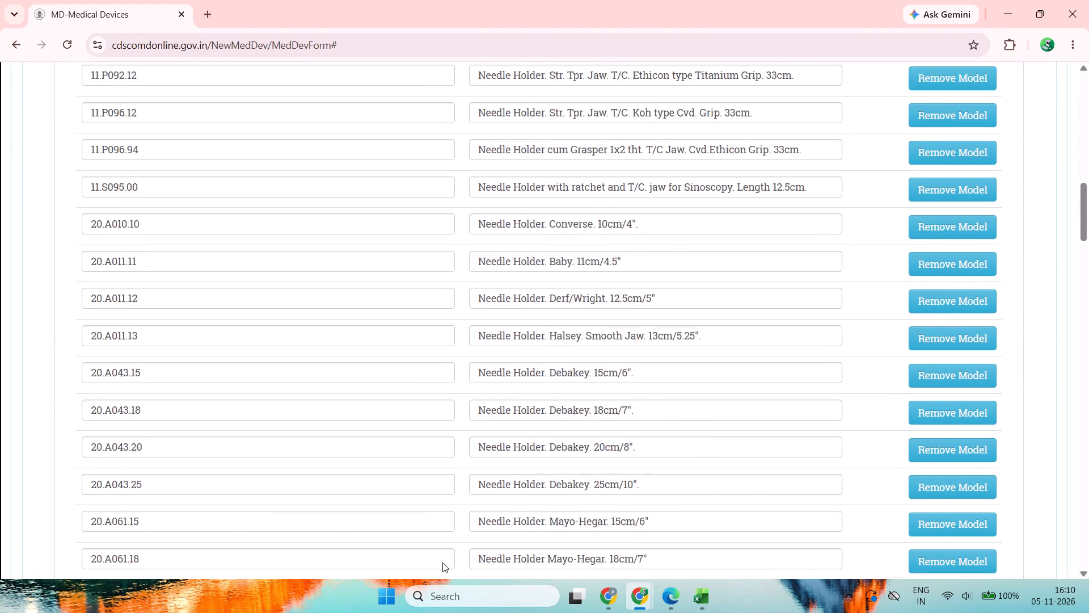
scroll(442, 562, "down", 20)
scroll(442, 562, "down", 14)
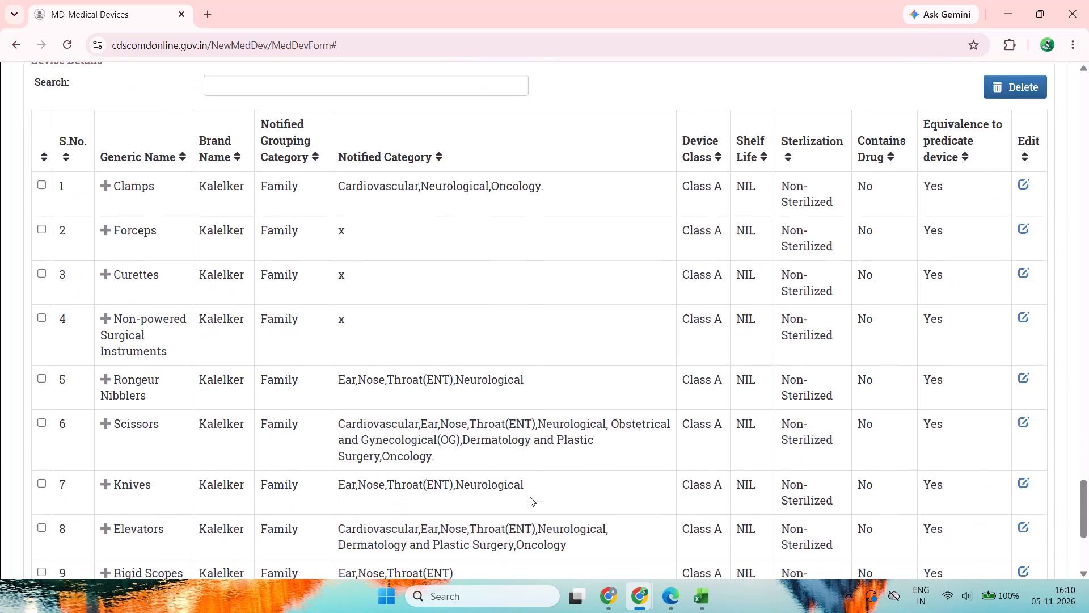